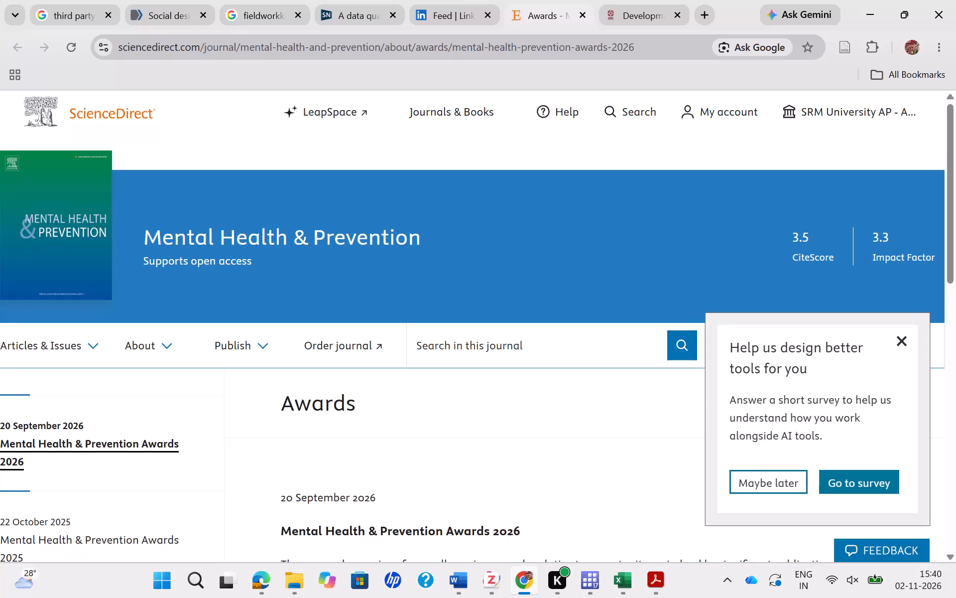
# Dismiss the survey invitation and read the Mental Health & Prevention Awards 2026 page for award categories, eligibility and application instructions.
pyautogui.scroll(-3, 497, 410)
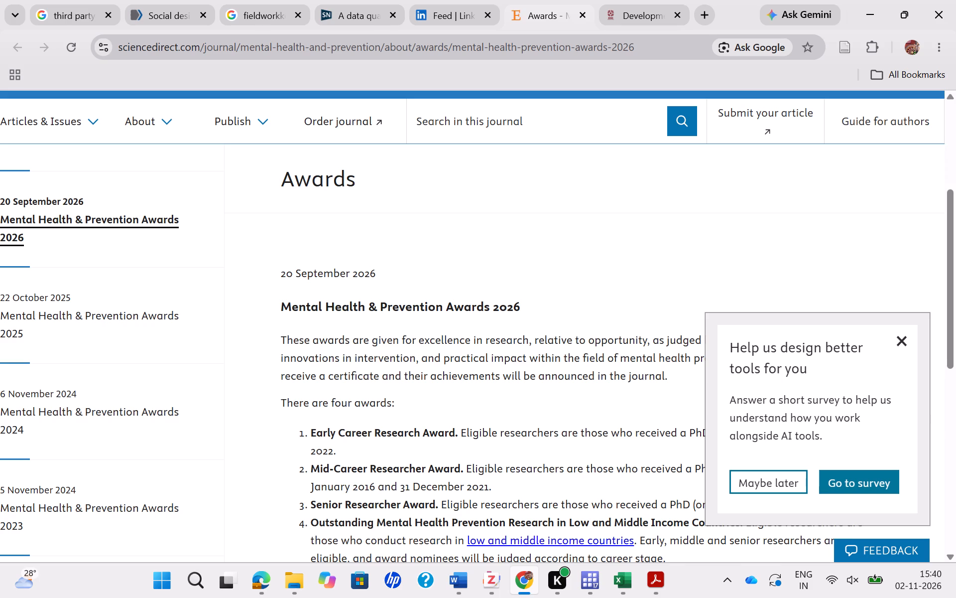
pyautogui.scroll(-3, 502, 372)
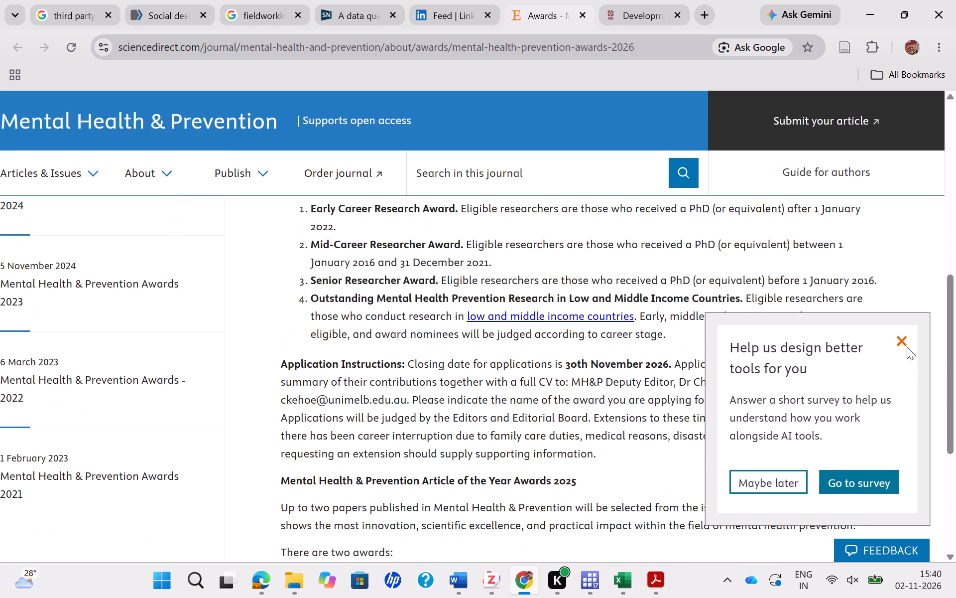
pyautogui.click(907, 345)
pyautogui.scroll(2, 779, 393)
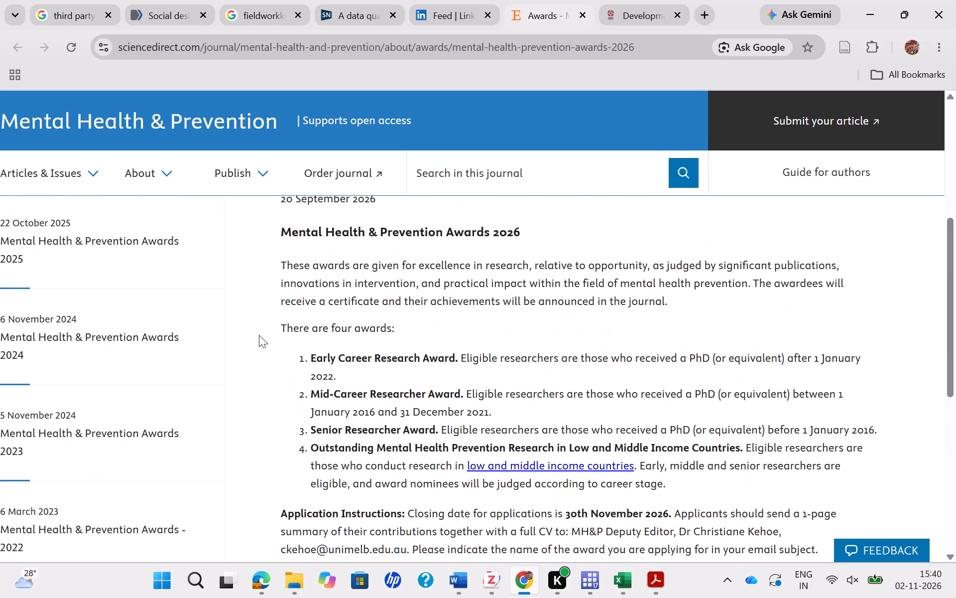
pyautogui.scroll(-1, 142, 324)
pyautogui.scroll(-3, 628, 417)
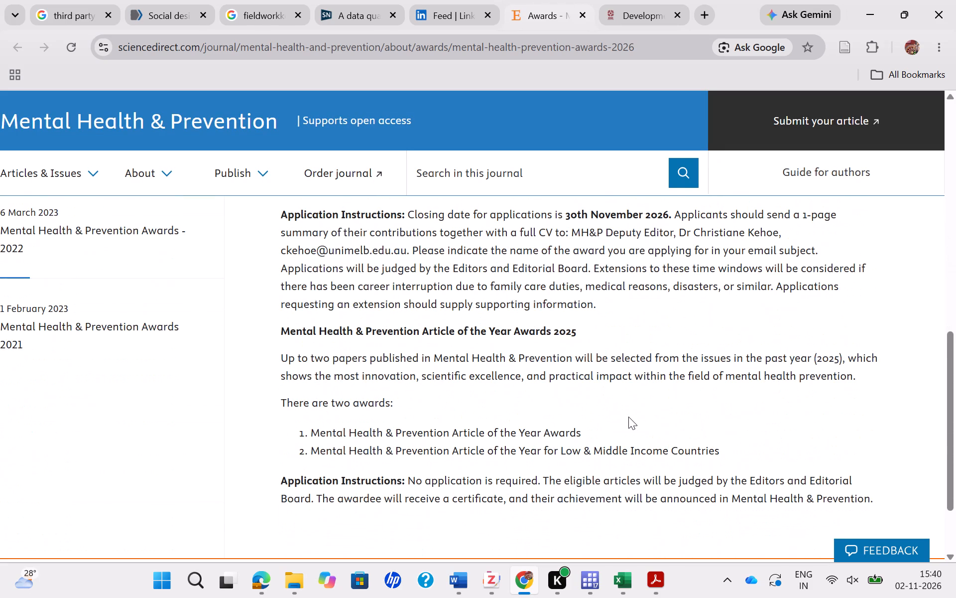
pyautogui.scroll(-3, 628, 416)
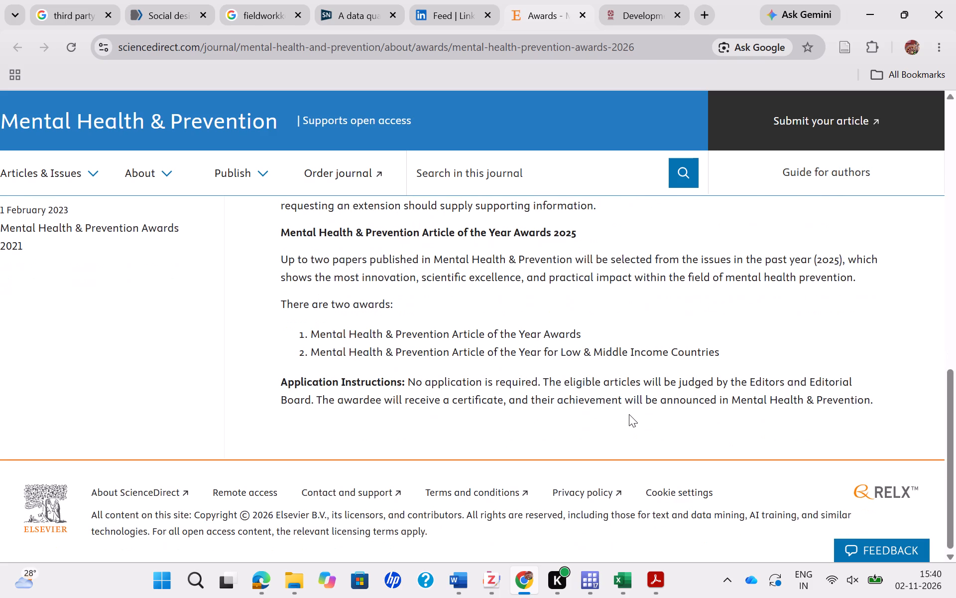
pyautogui.scroll(5, 631, 412)
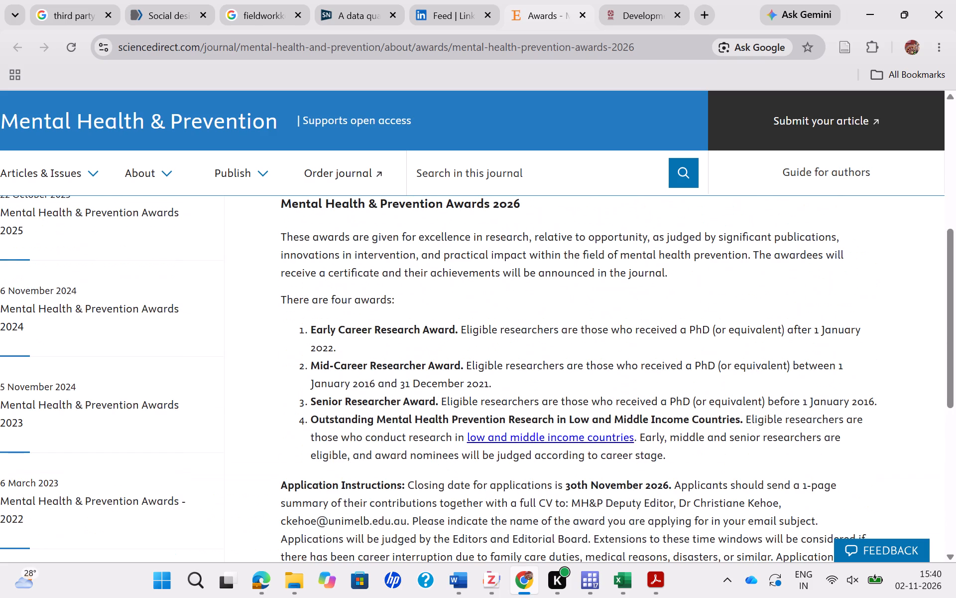
pyautogui.scroll(2, 631, 412)
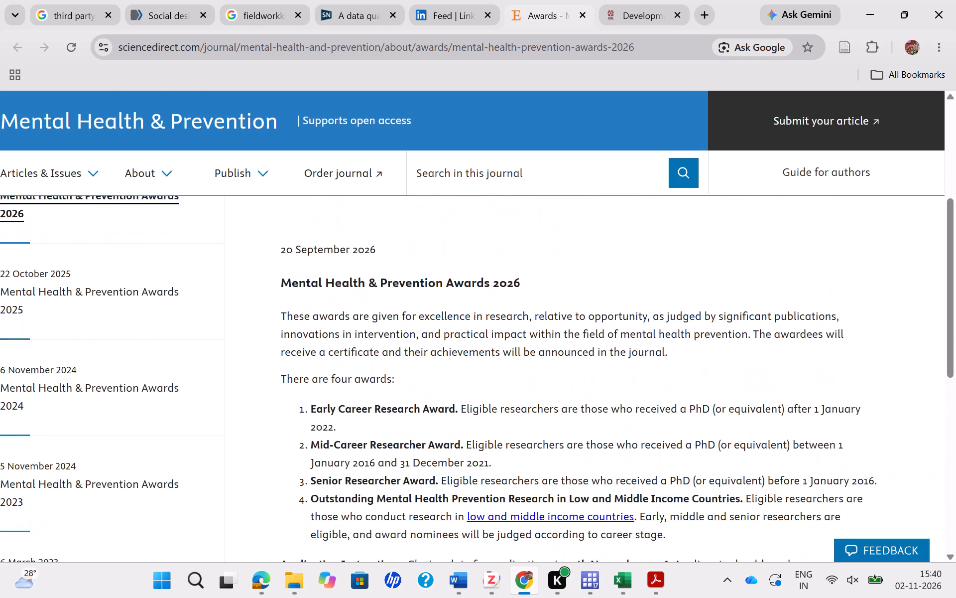
pyautogui.scroll(-3, 631, 412)
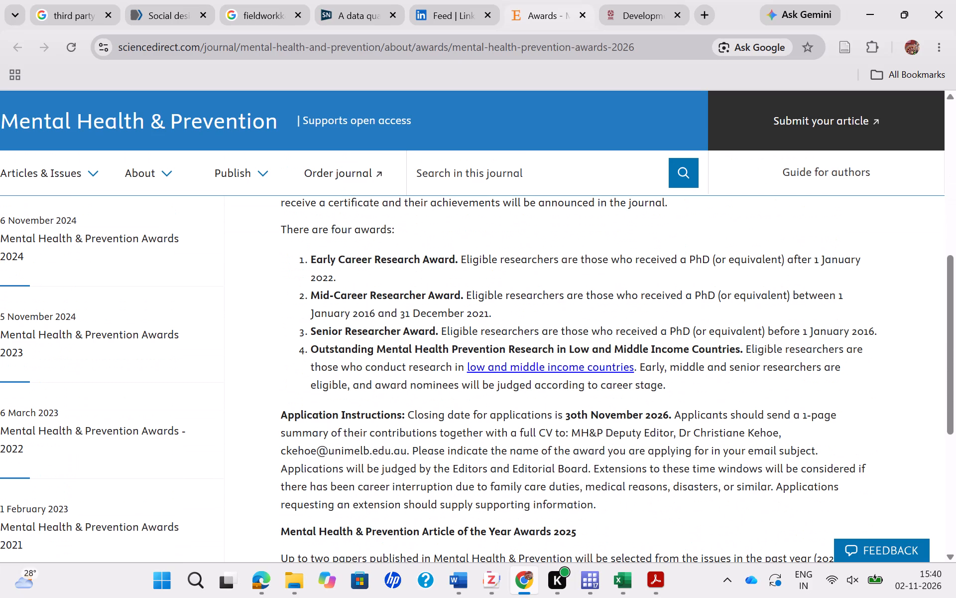
pyautogui.scroll(4, 630, 411)
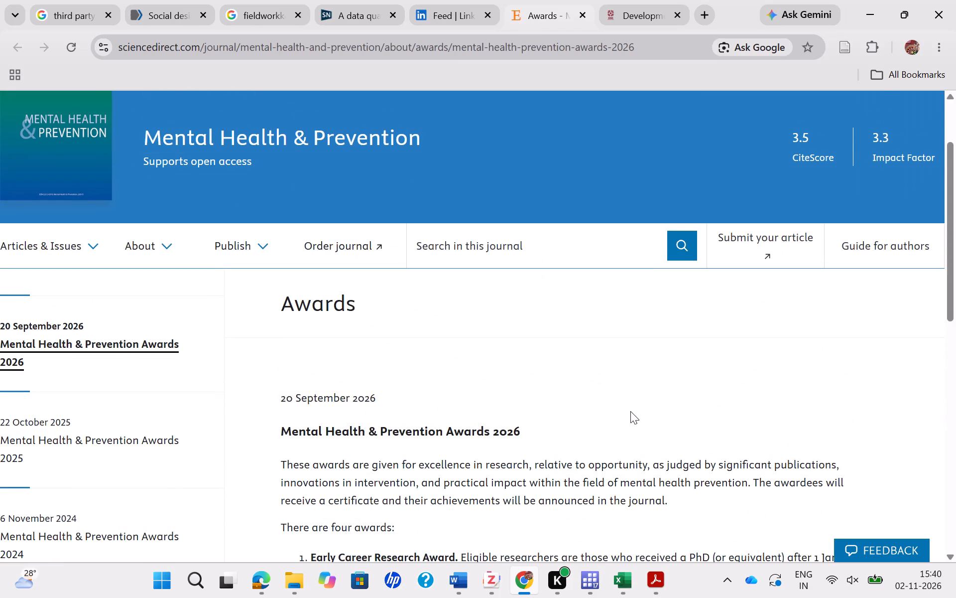
pyautogui.scroll(-2, 97, 338)
pyautogui.scroll(5, 108, 323)
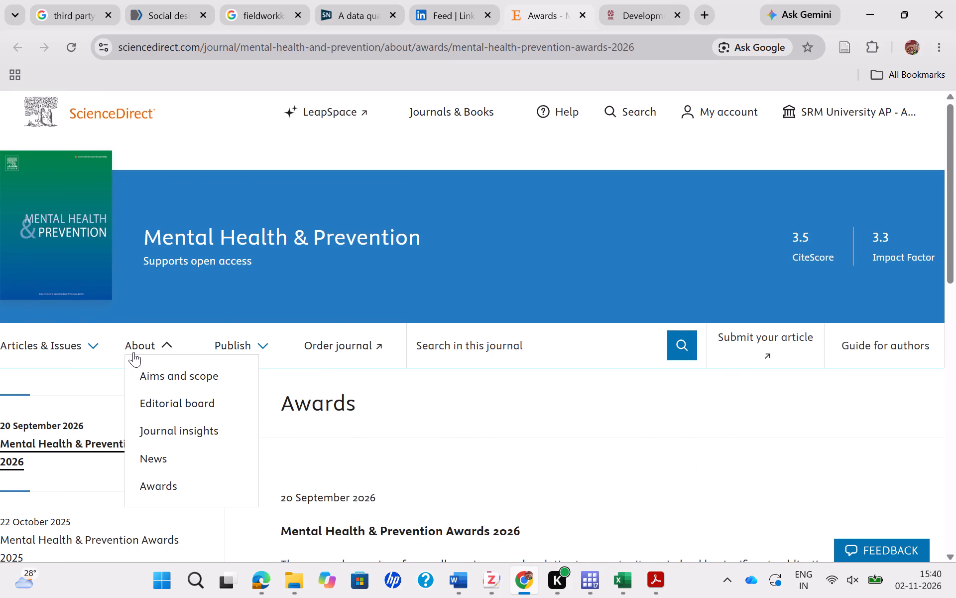
# Open the Mental Health & Prevention journal homepage and examine its publishing options, review timelines, editor and latest articles.
pyautogui.click(68, 239)
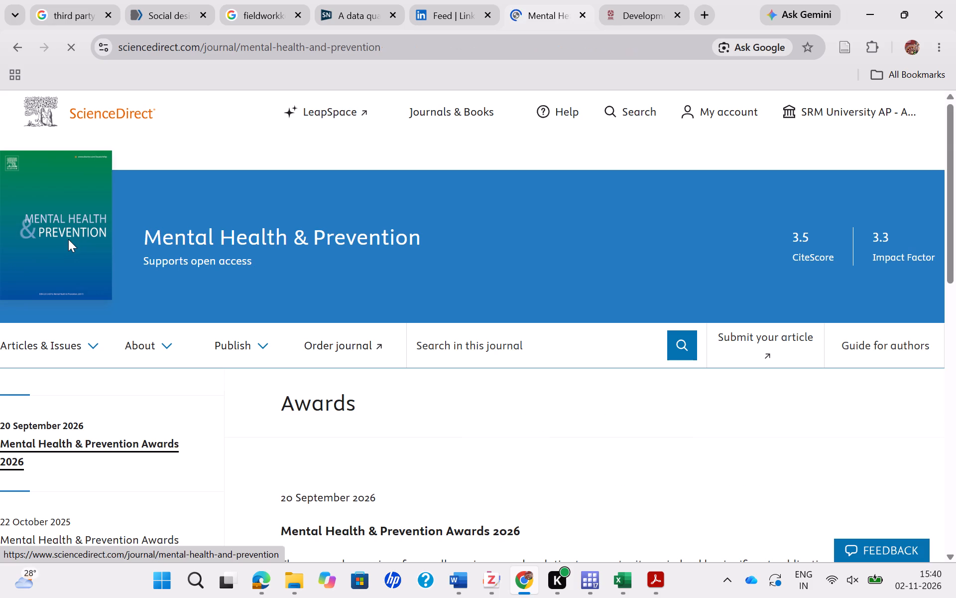
pyautogui.scroll(-2, 348, 332)
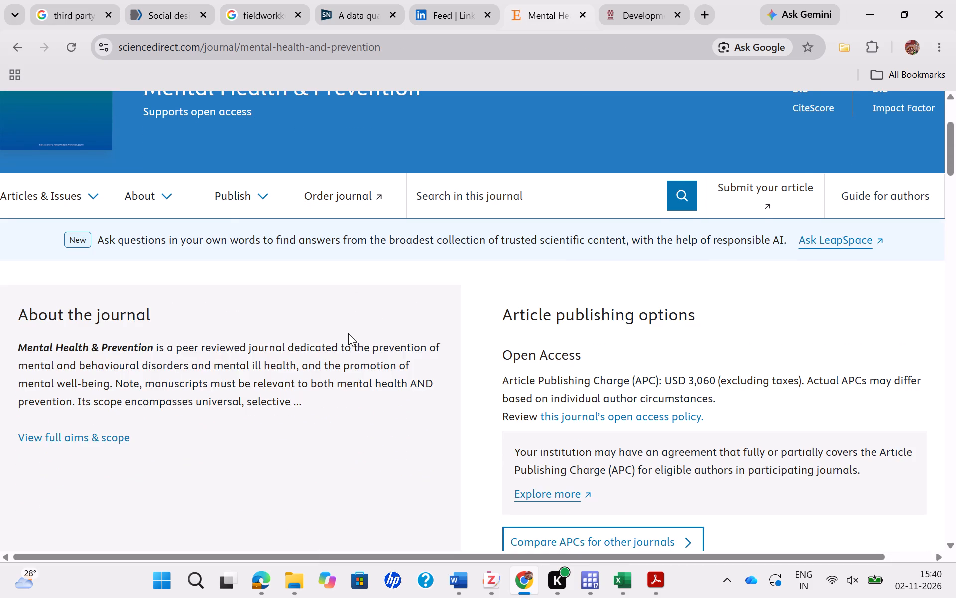
pyautogui.scroll(-2, 348, 333)
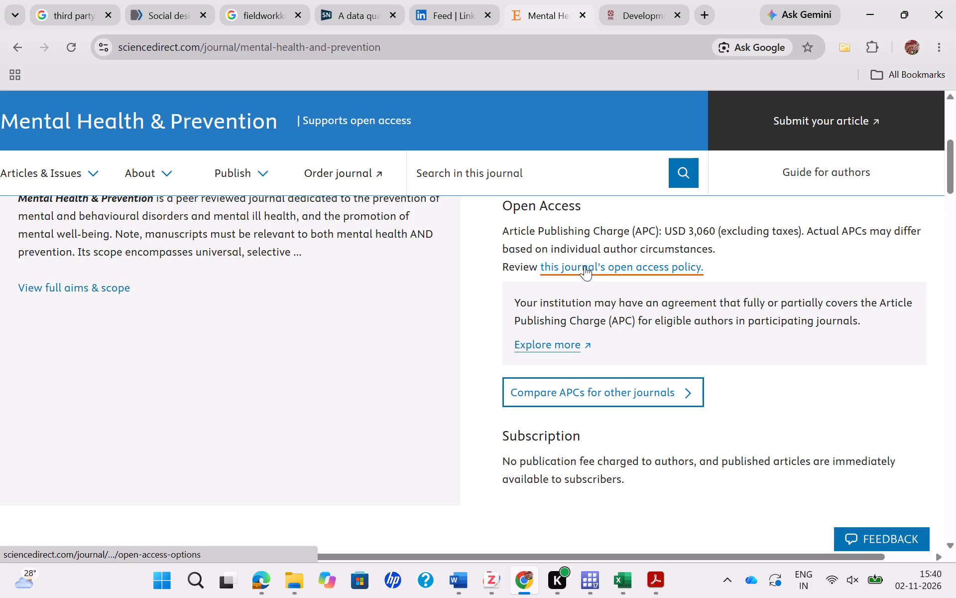
pyautogui.scroll(-4, 548, 346)
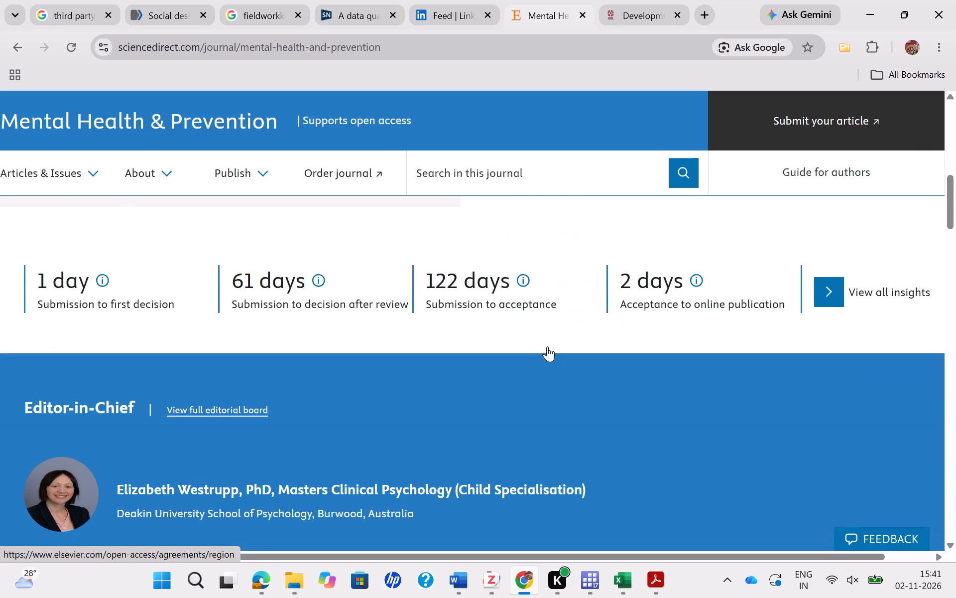
pyautogui.scroll(-5, 546, 342)
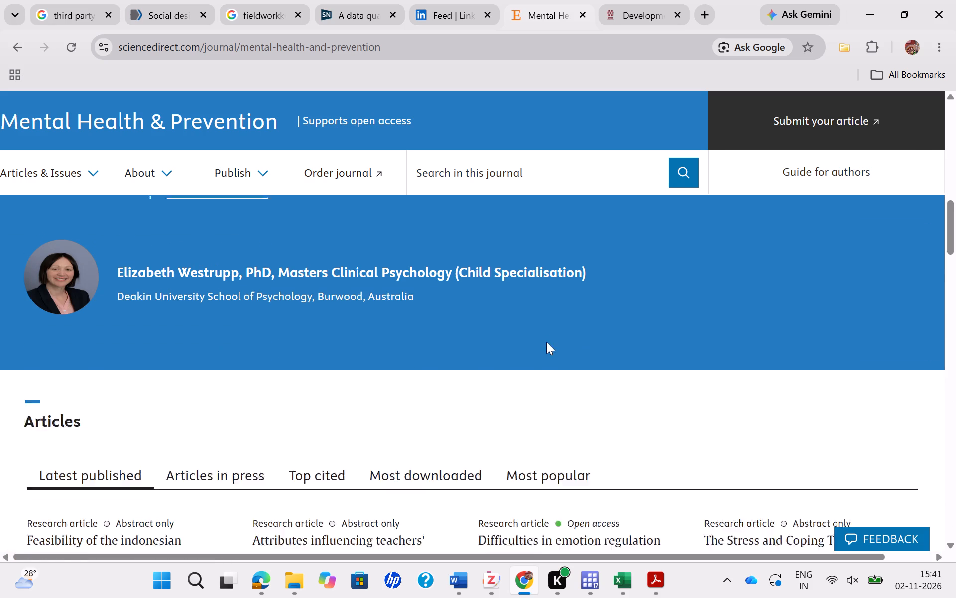
pyautogui.scroll(1, 546, 342)
pyautogui.scroll(-2, 546, 341)
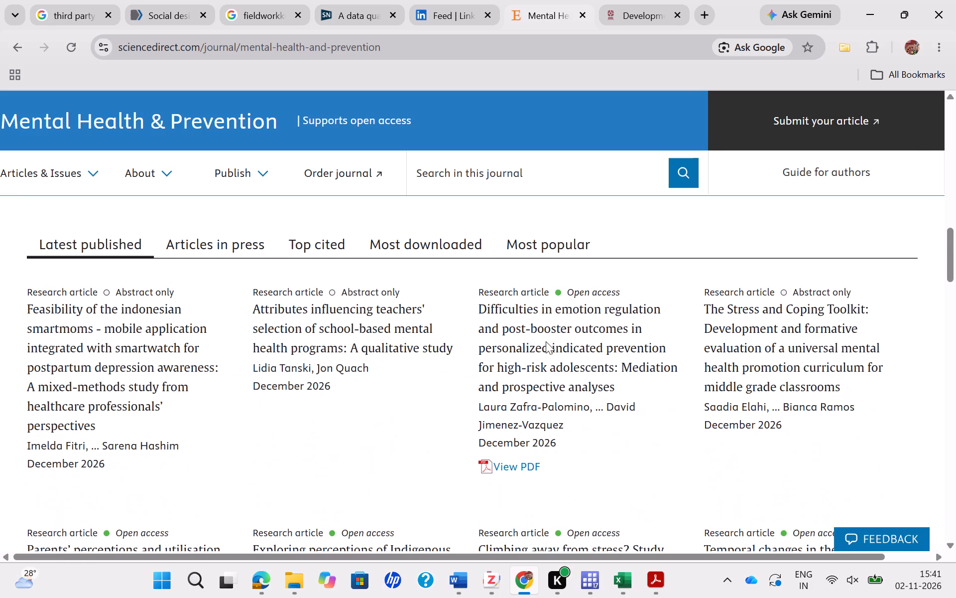
pyautogui.scroll(10, 546, 341)
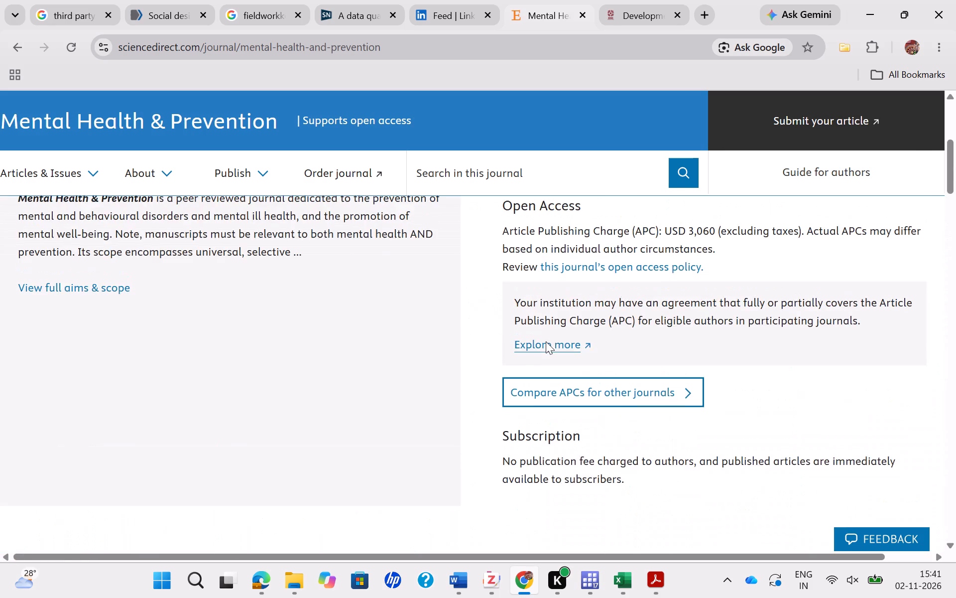
pyautogui.scroll(2, 546, 341)
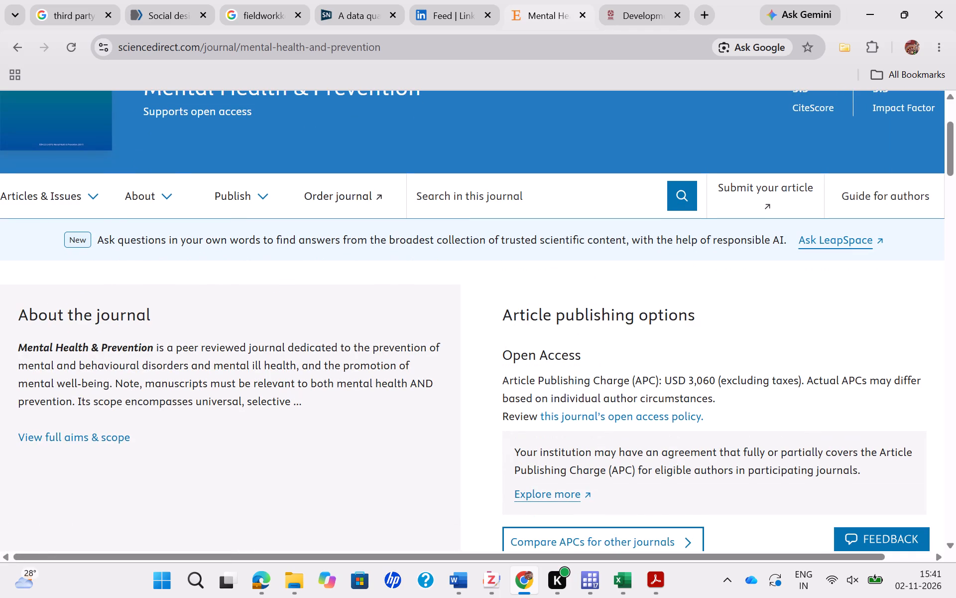
pyautogui.scroll(4, 594, 329)
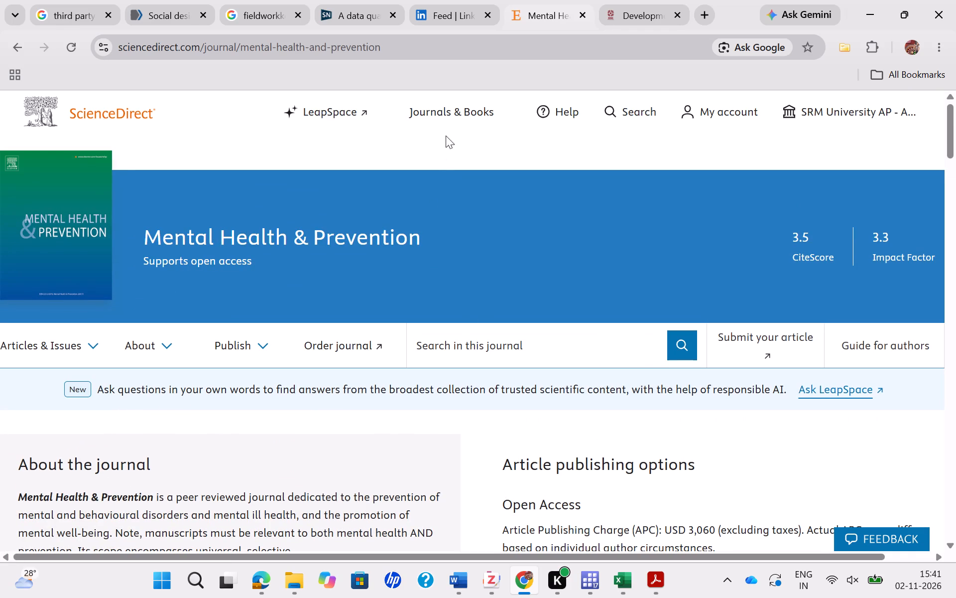
# Check the institutional access details for subscribed content on ScienceDirect, then close them.
pyautogui.click(864, 115)
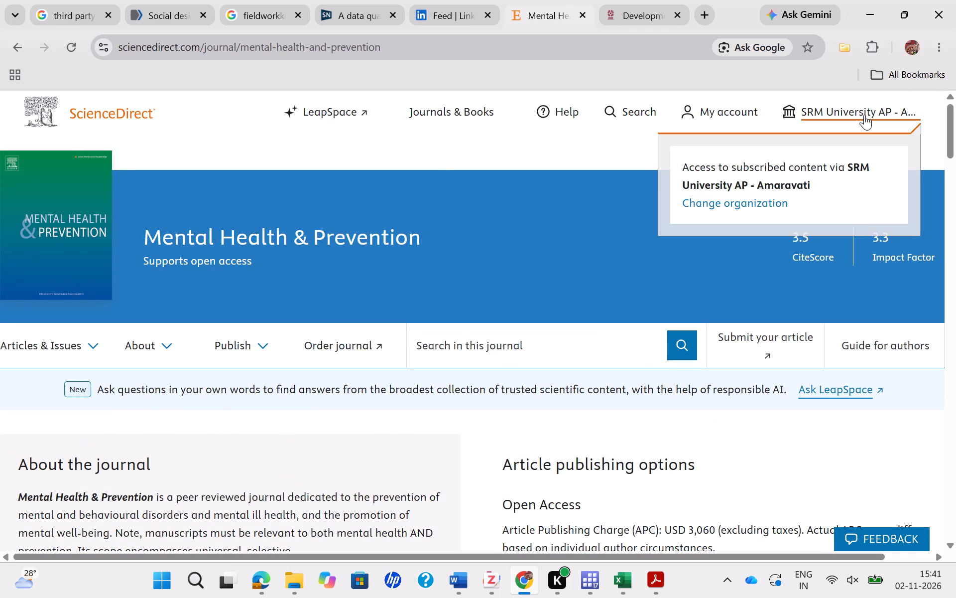
pyautogui.click(559, 142)
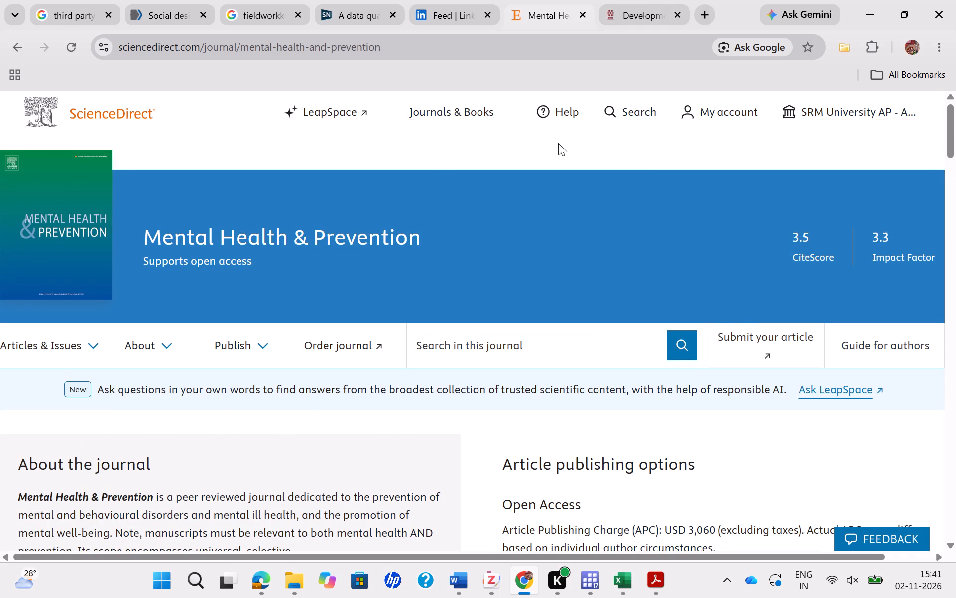
# Review the journal's open access charge, institutional agreement and subscription information under Article publishing options.
pyautogui.scroll(-3, 578, 237)
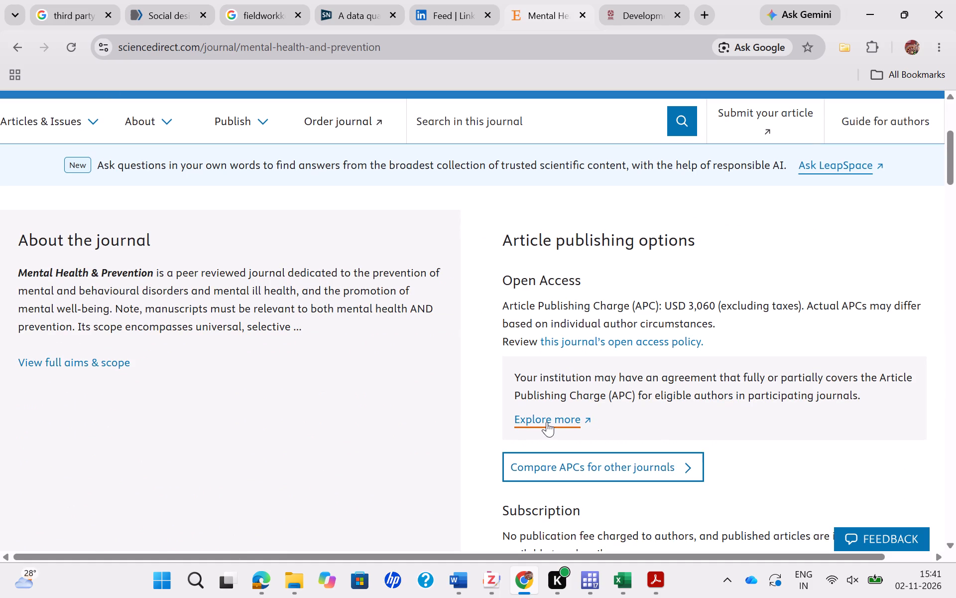
pyautogui.scroll(-2, 624, 355)
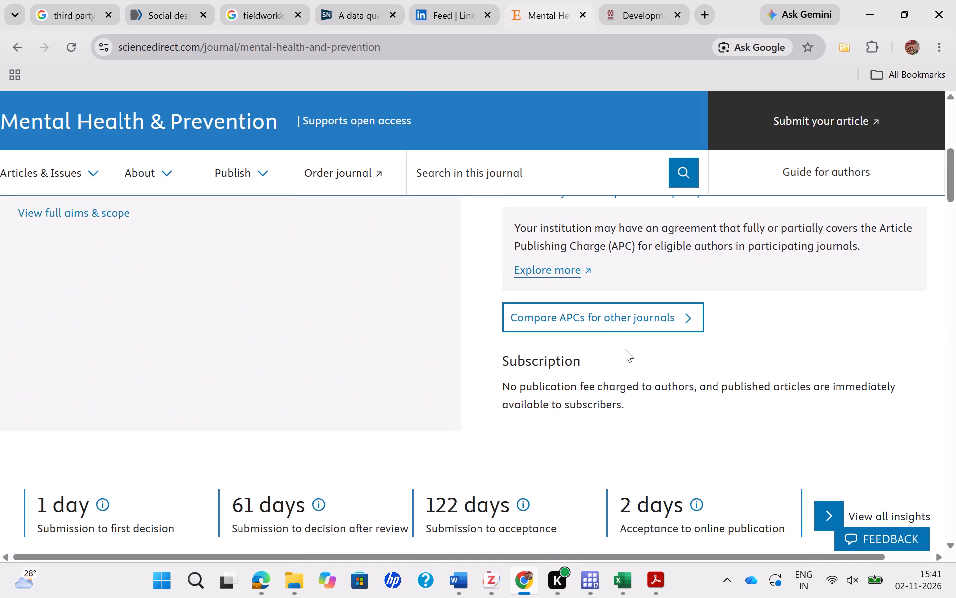
pyautogui.scroll(2, 626, 348)
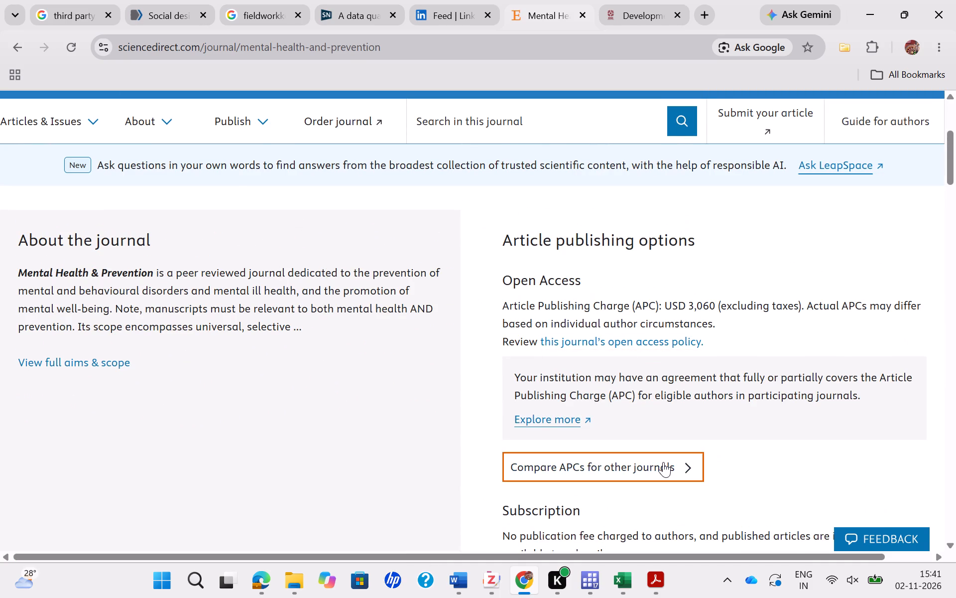
pyautogui.scroll(3, 663, 462)
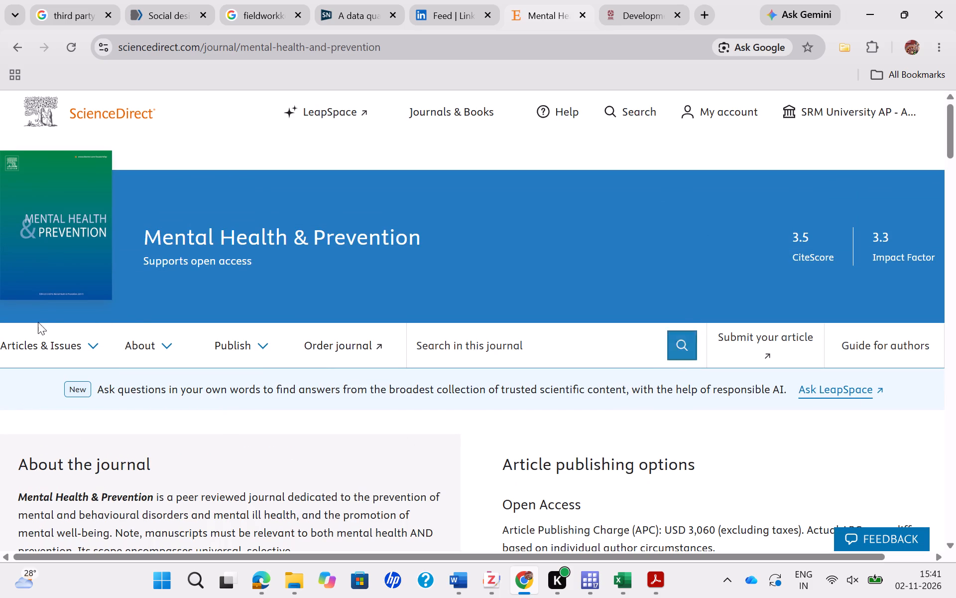
pyautogui.scroll(-2, 461, 402)
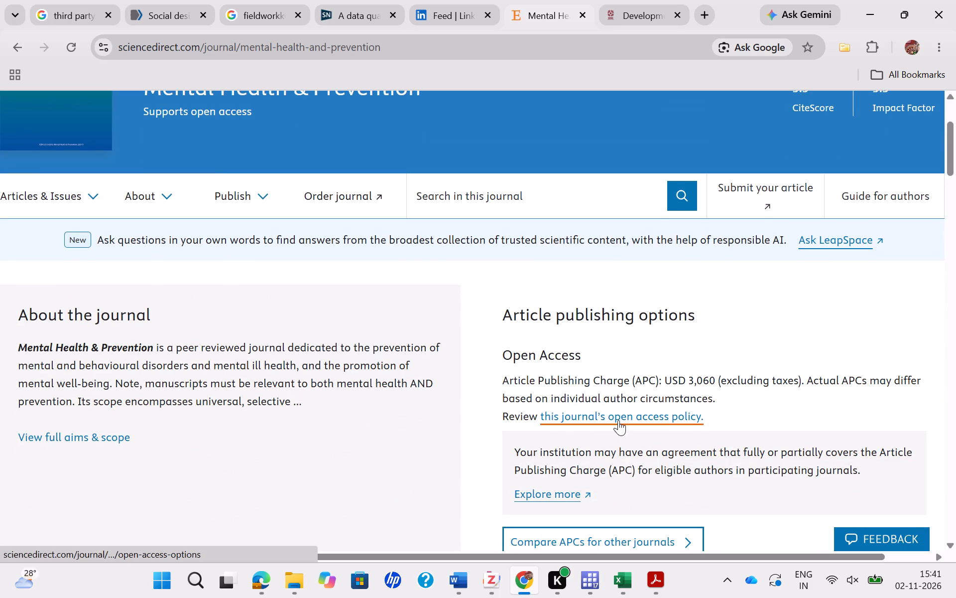
pyautogui.scroll(5, 618, 420)
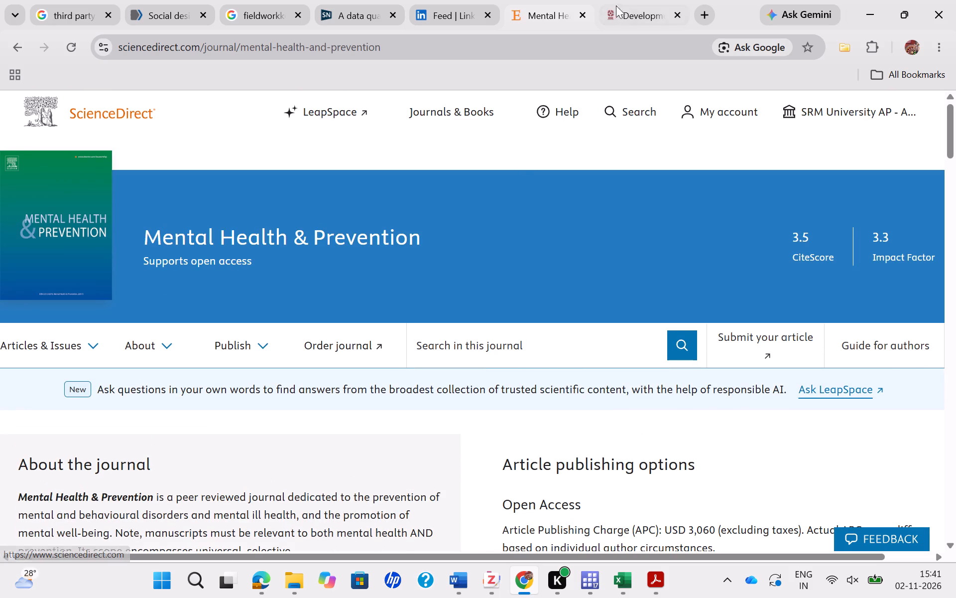
# Switch to the LinkedIn feed and browse the posts following the Mental Health & Prevention awards announcement.
pyautogui.click(424, 14)
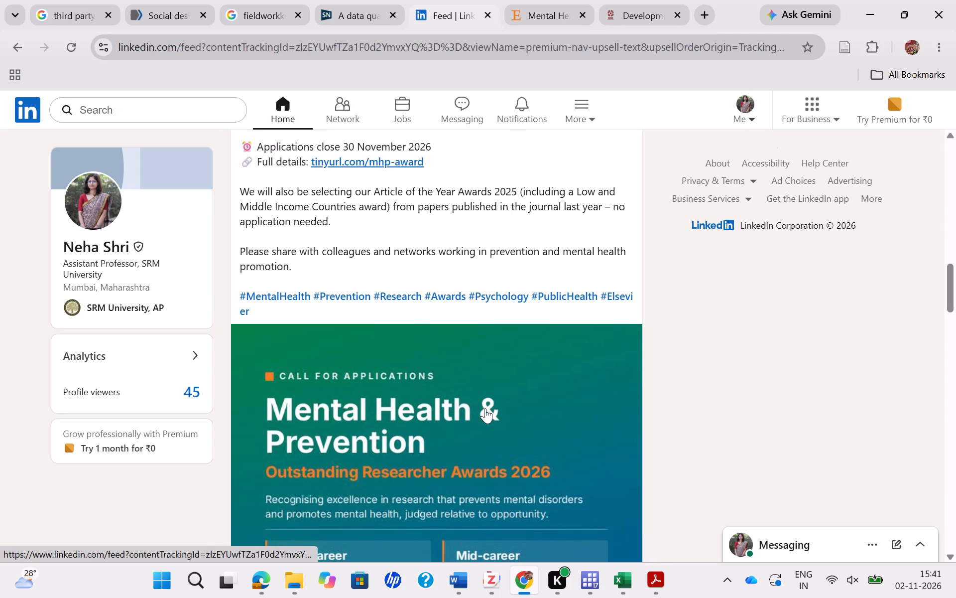
pyautogui.scroll(-6, 485, 408)
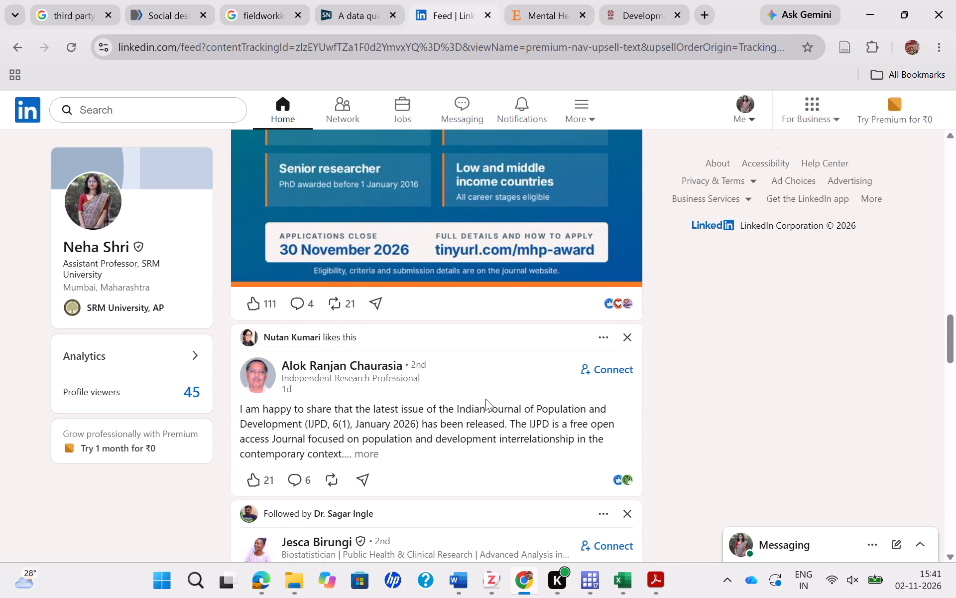
pyautogui.scroll(-4, 485, 399)
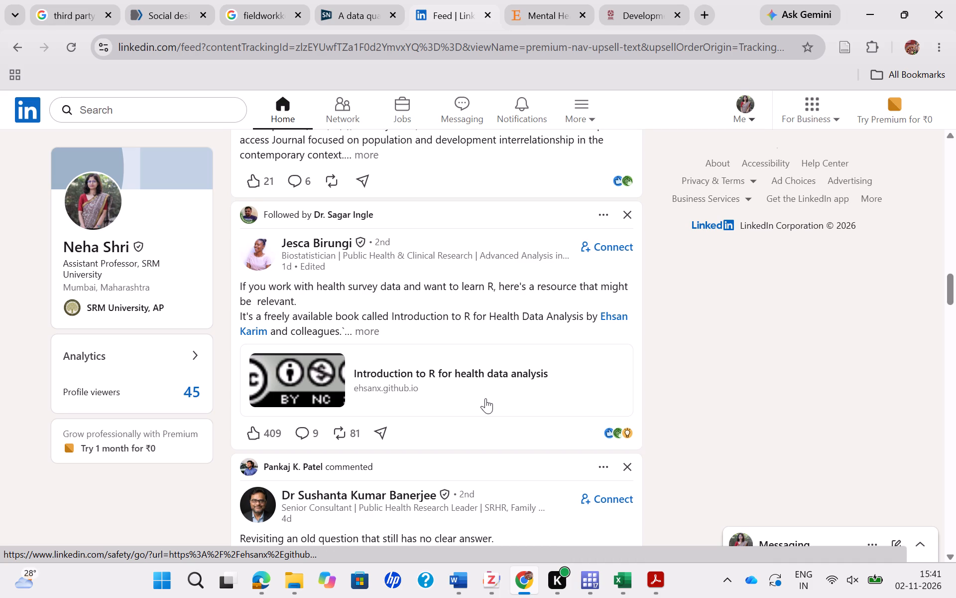
pyautogui.scroll(-3, 484, 398)
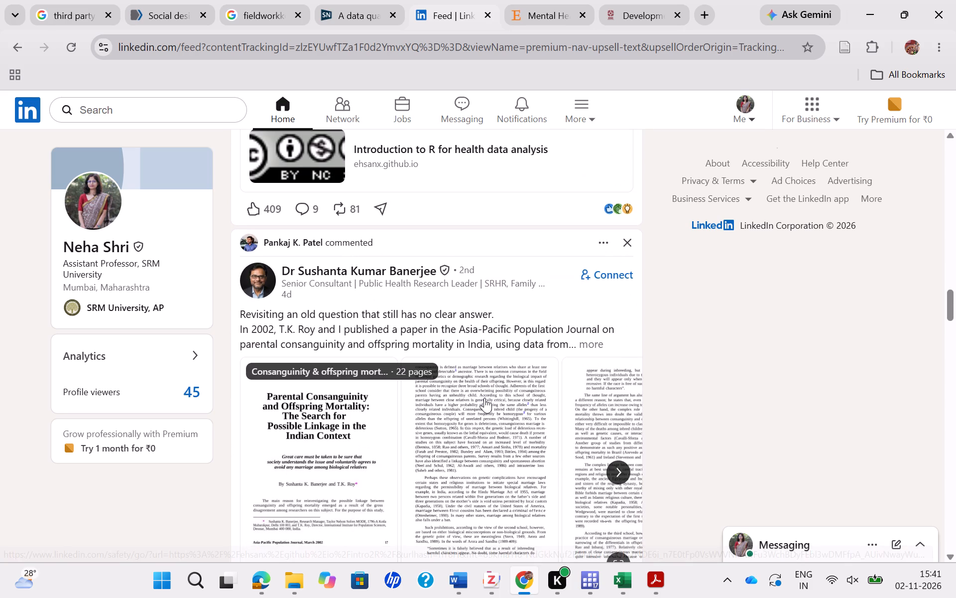
pyautogui.scroll(-14, 483, 396)
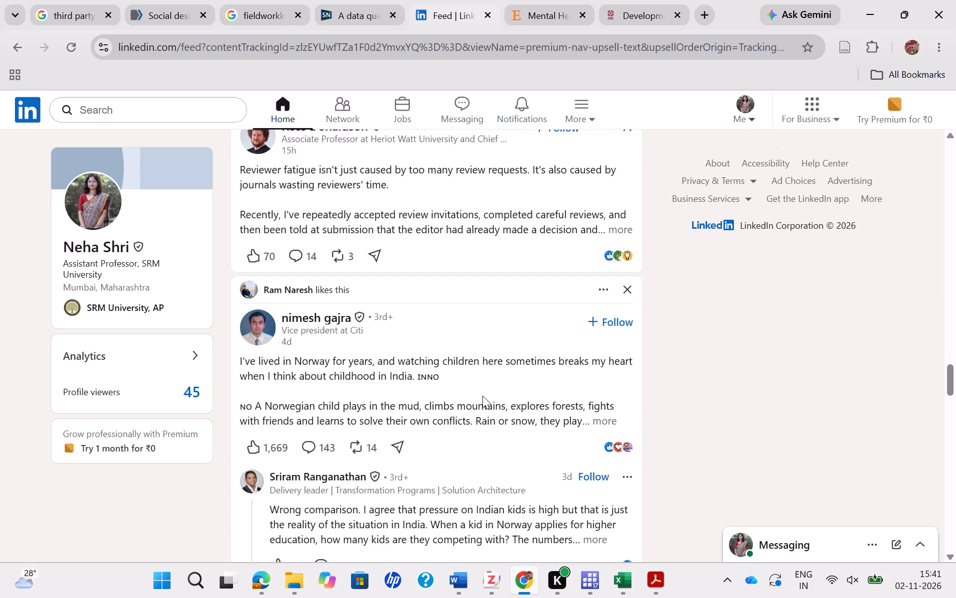
pyautogui.scroll(-3, 480, 396)
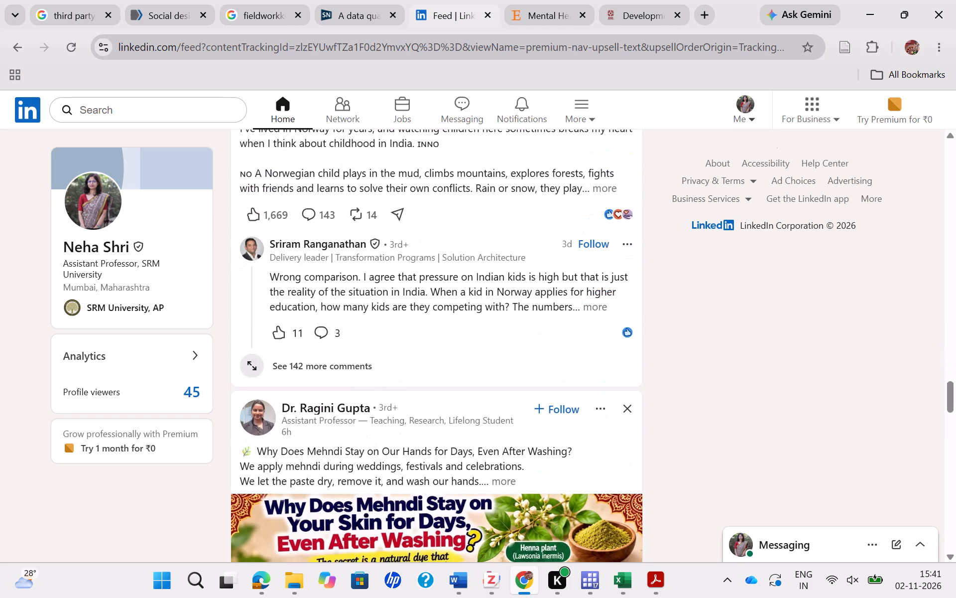
pyautogui.scroll(-3, 479, 396)
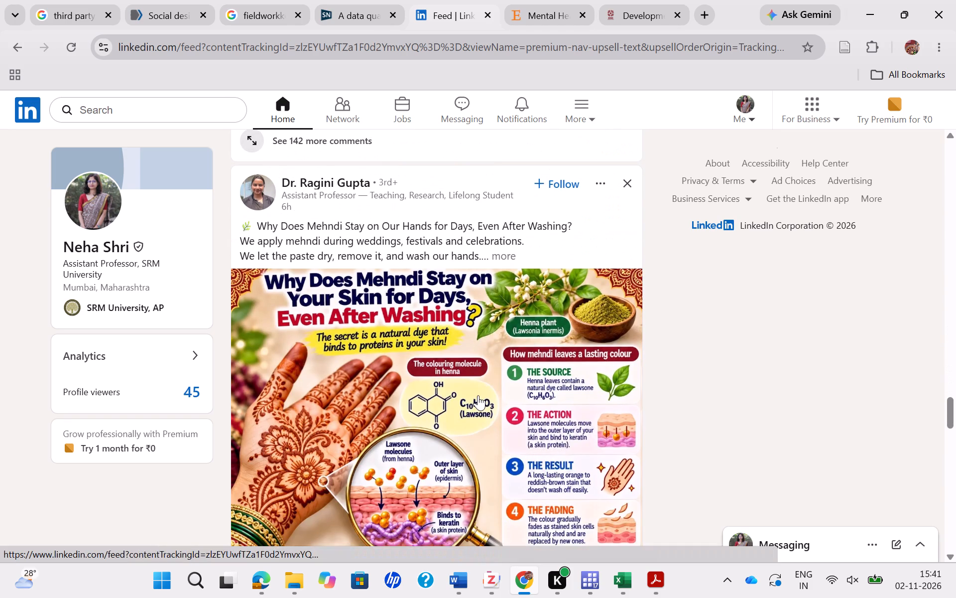
pyautogui.scroll(-1, 478, 395)
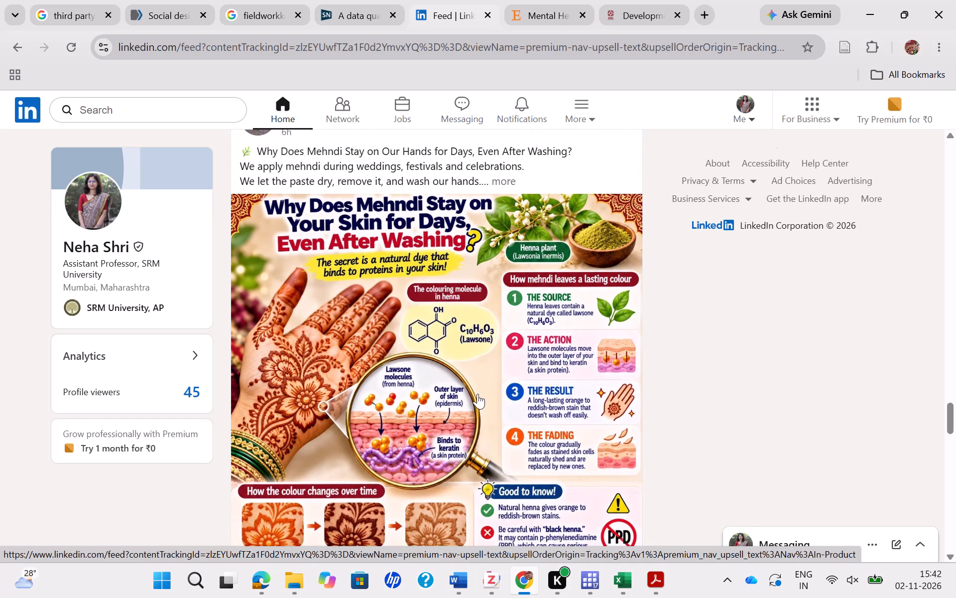
# Expand the post on why mehndi stays on hands after washing and read its full text.
pyautogui.scroll(1, 478, 392)
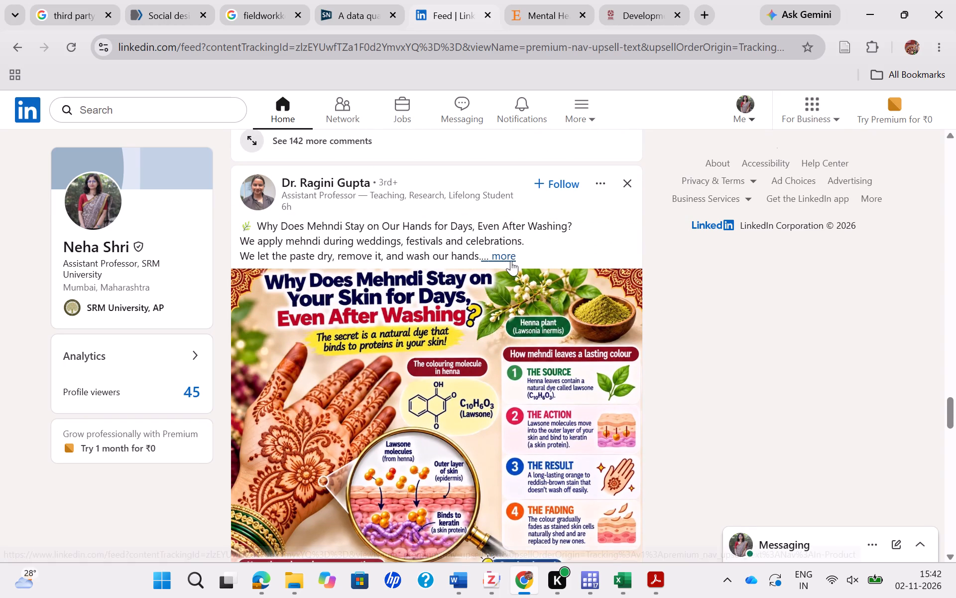
pyautogui.click(511, 261)
pyautogui.scroll(-1, 510, 344)
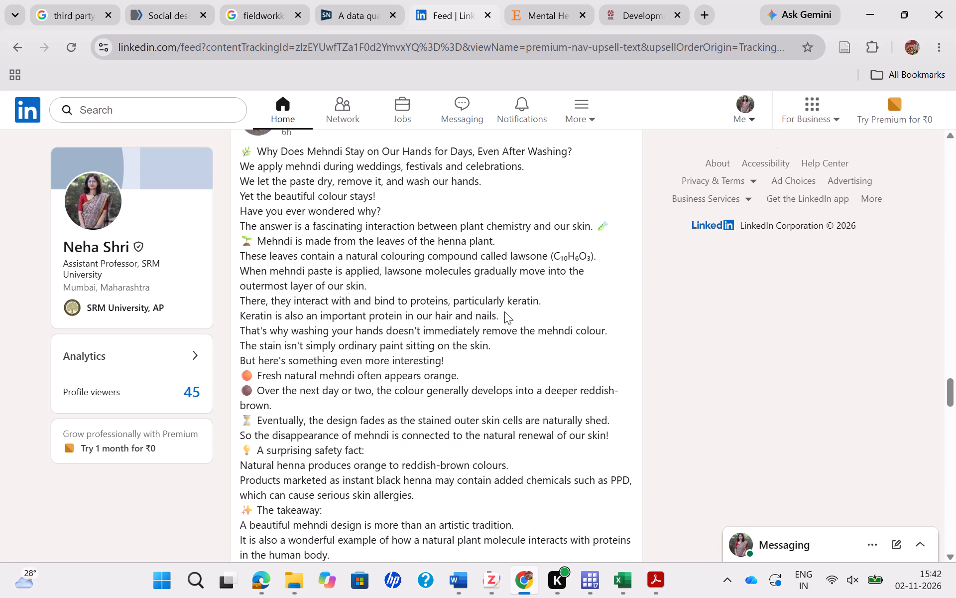
pyautogui.scroll(-3, 504, 311)
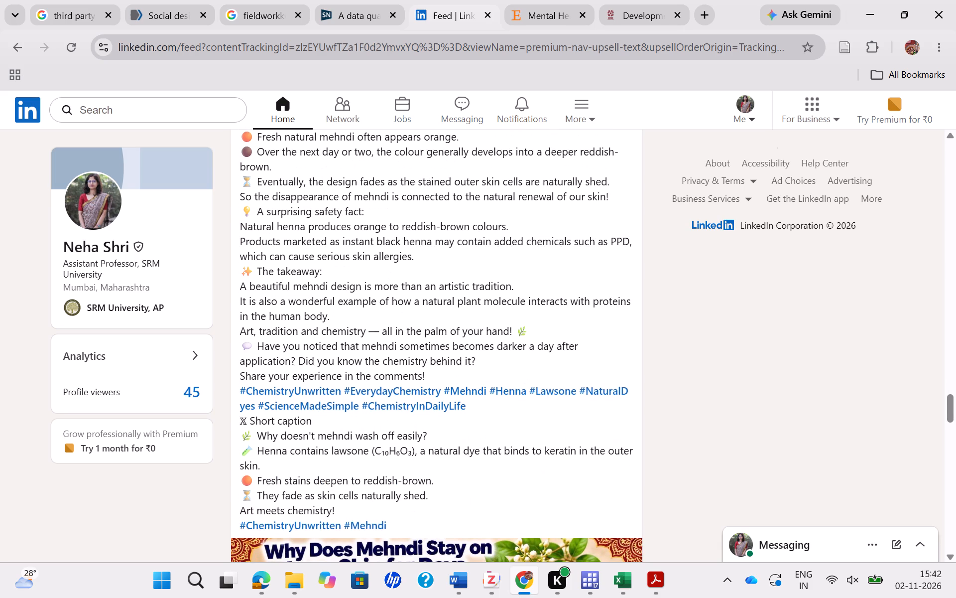
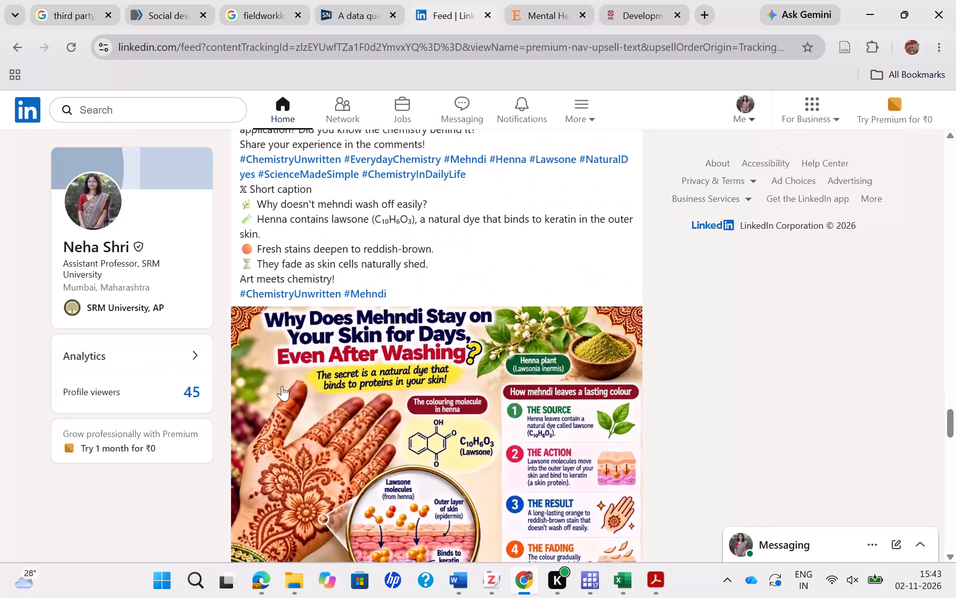
# View the mehndi infographic and browse on through the Map Analyst job and call-for-papers posts in the LinkedIn feed.
pyautogui.scroll(-2, 282, 386)
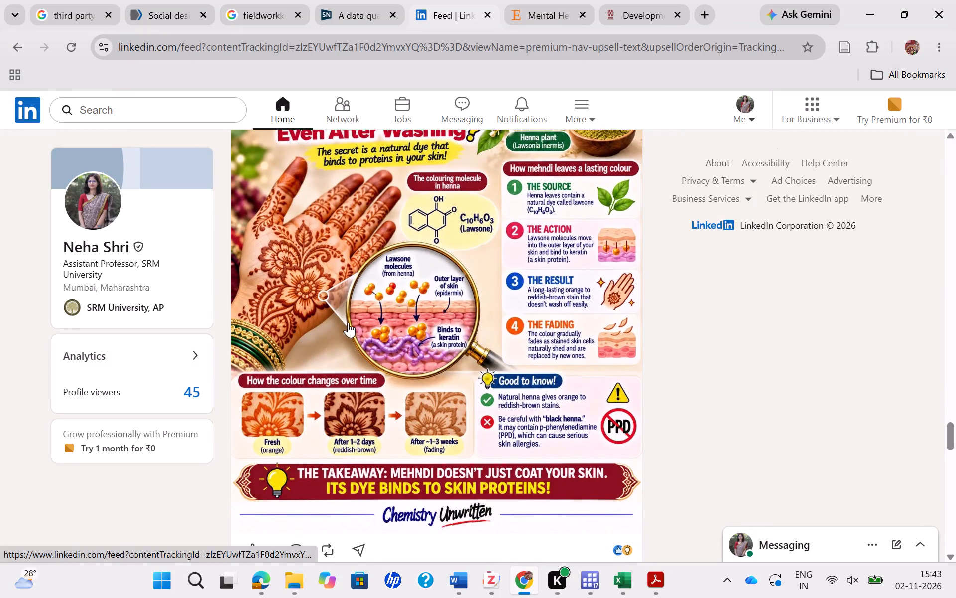
pyautogui.scroll(-4, 348, 323)
pyautogui.scroll(2, 348, 323)
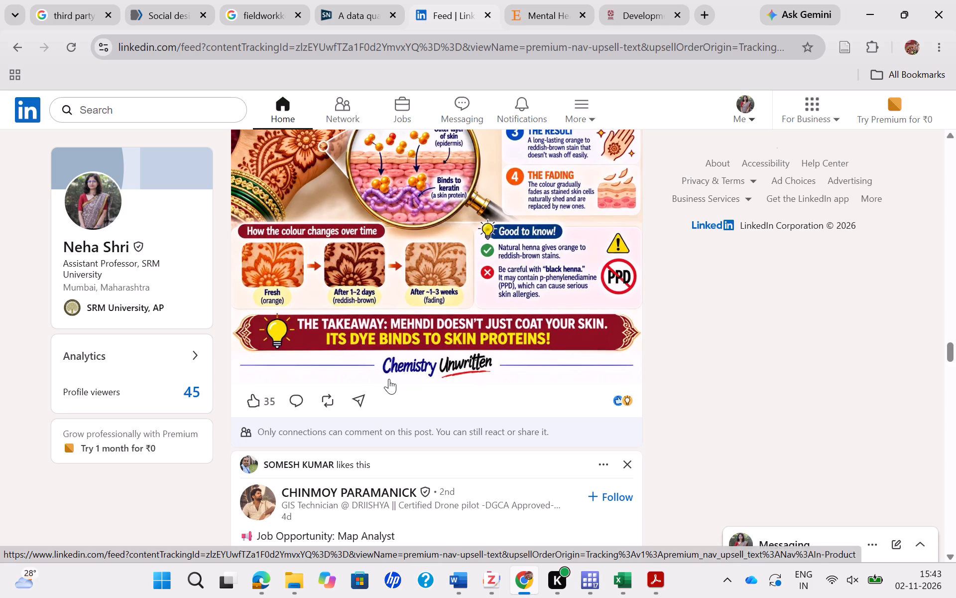
pyautogui.scroll(-5, 389, 379)
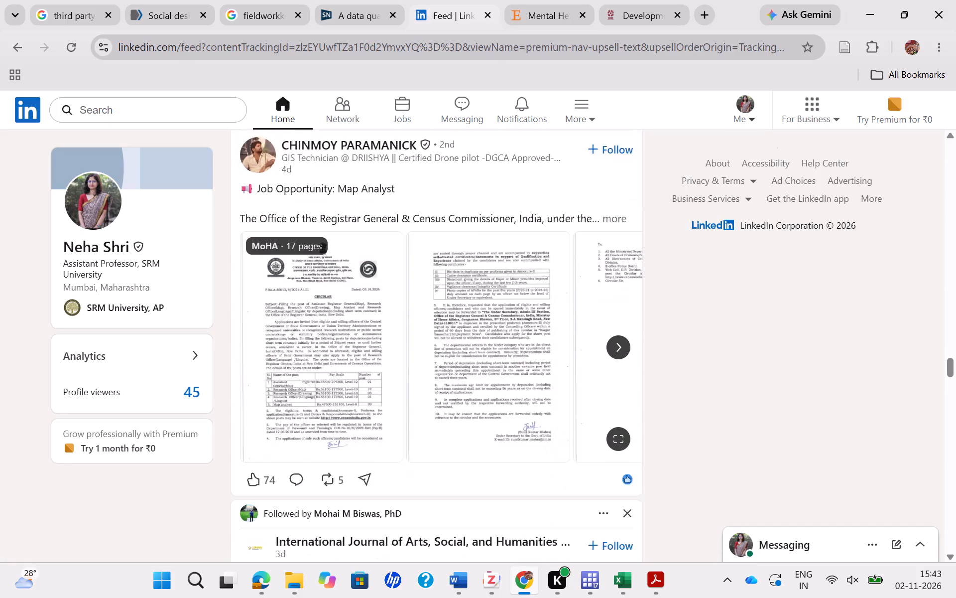
pyautogui.scroll(-7, 389, 374)
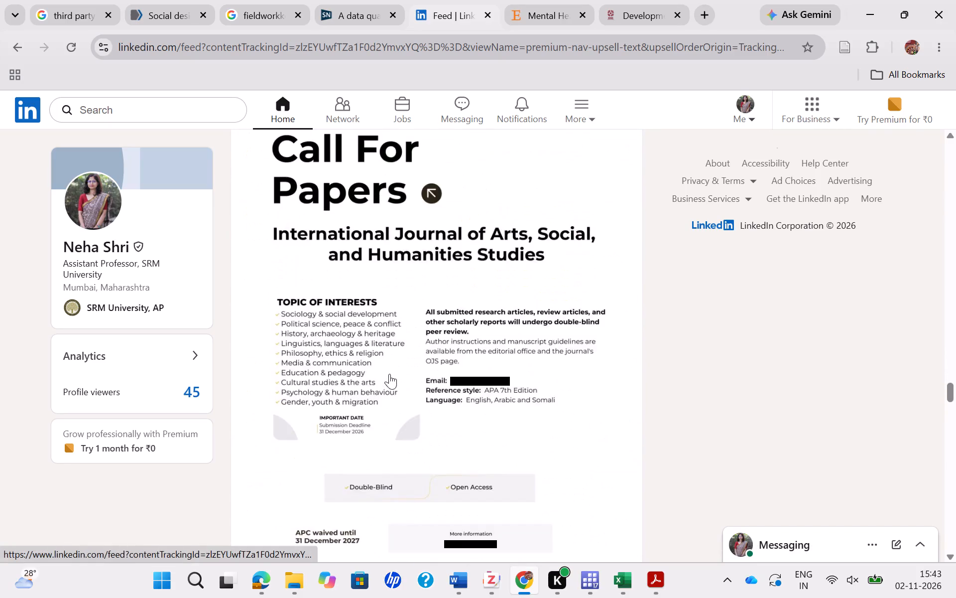
pyautogui.scroll(-7, 389, 373)
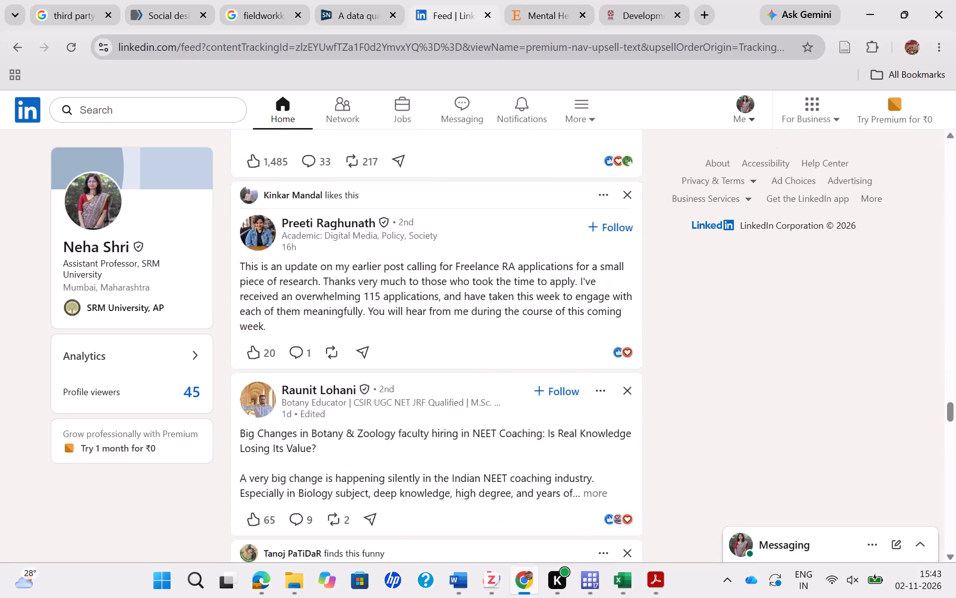
# Browse further down the feed to the Startupro.in post on India's traffic and public transport, and read its quote.
pyautogui.scroll(-7, 388, 373)
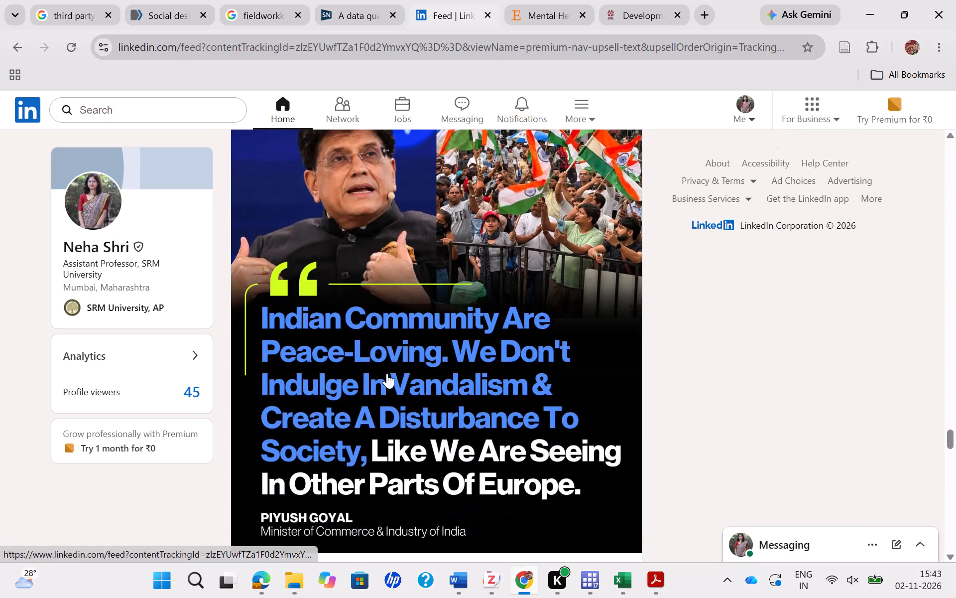
pyautogui.scroll(-7, 387, 373)
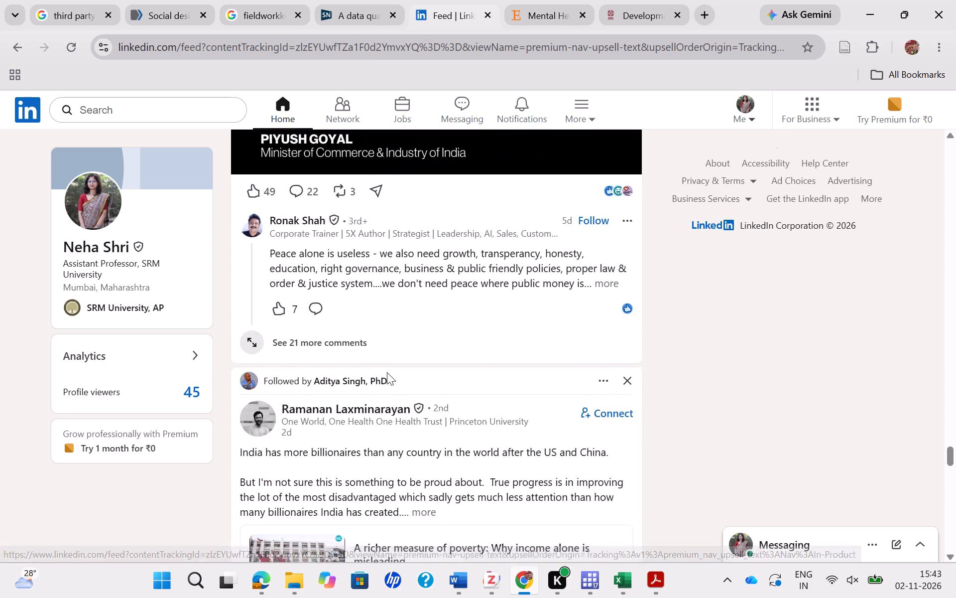
pyautogui.scroll(-5, 387, 372)
pyautogui.scroll(1, 384, 380)
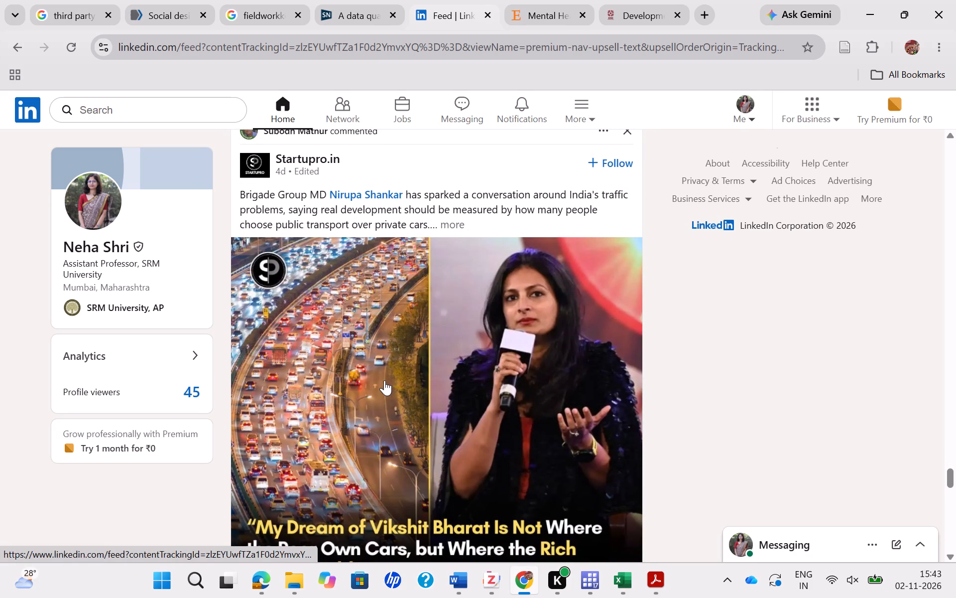
pyautogui.scroll(-2, 384, 380)
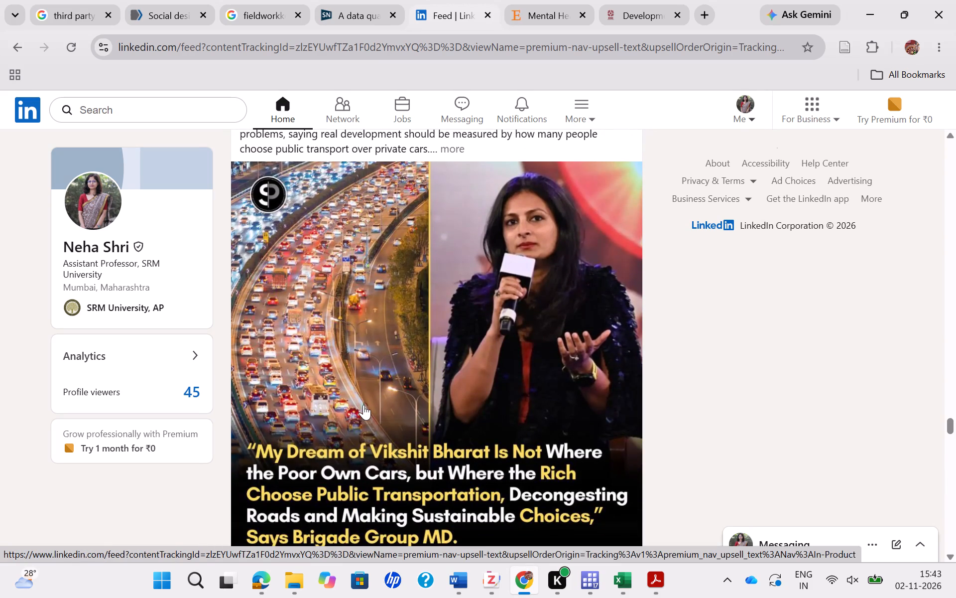
pyautogui.scroll(-2, 371, 408)
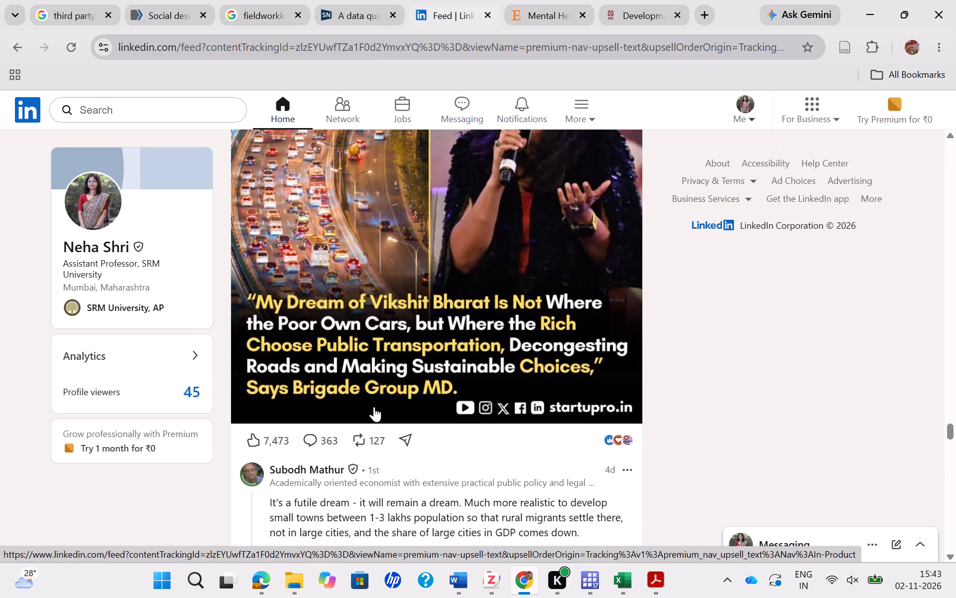
# Find the PFRDA research grants 2026 post, expand it and read the eligibility, topics and application details.
pyautogui.scroll(-8, 374, 407)
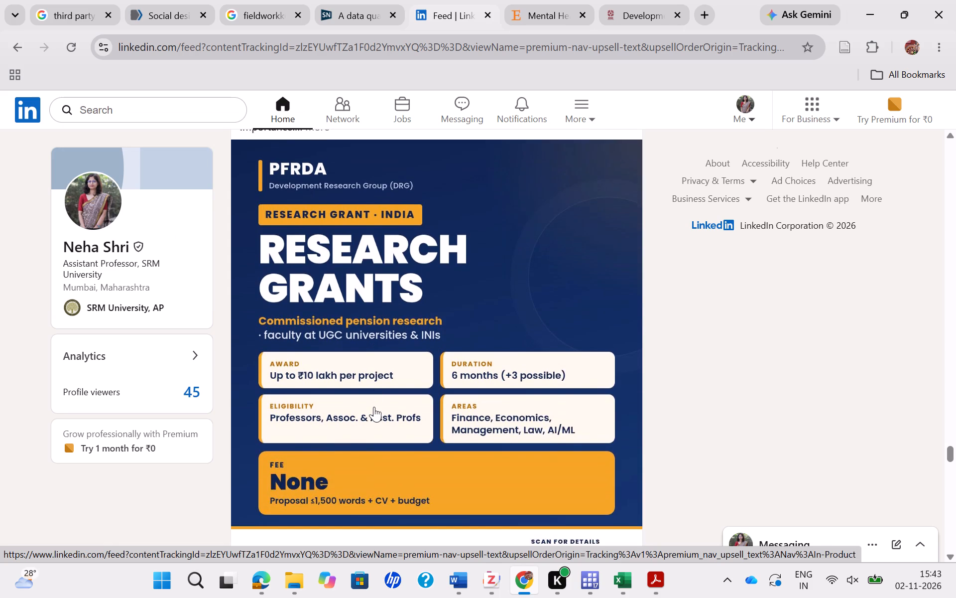
pyautogui.scroll(3, 375, 406)
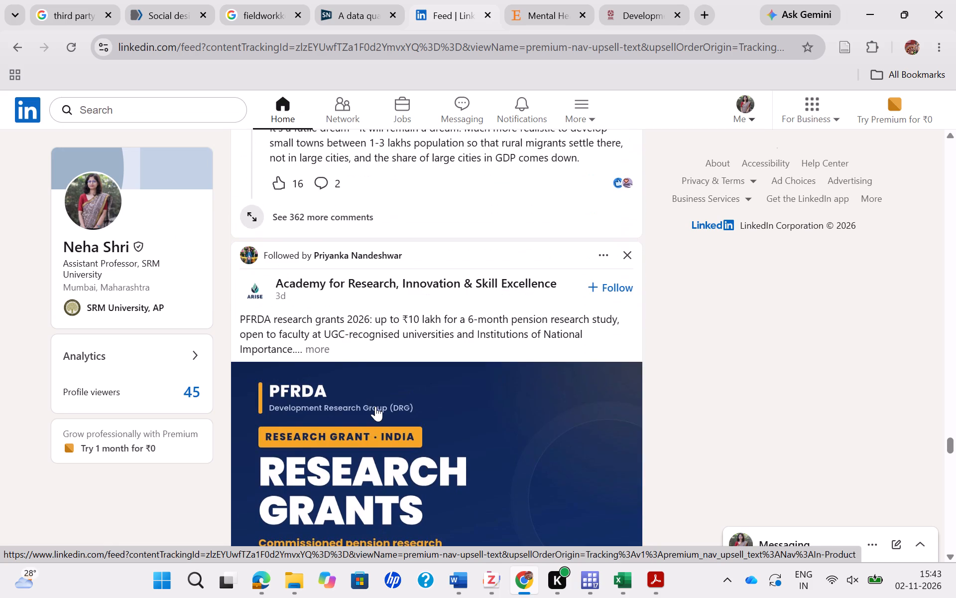
pyautogui.scroll(-3, 375, 406)
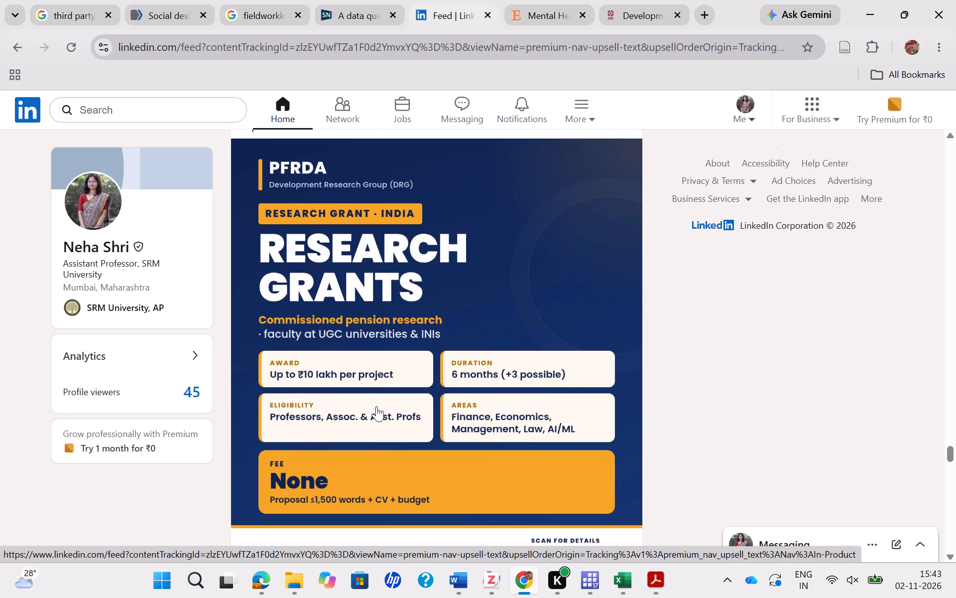
pyautogui.scroll(1, 376, 406)
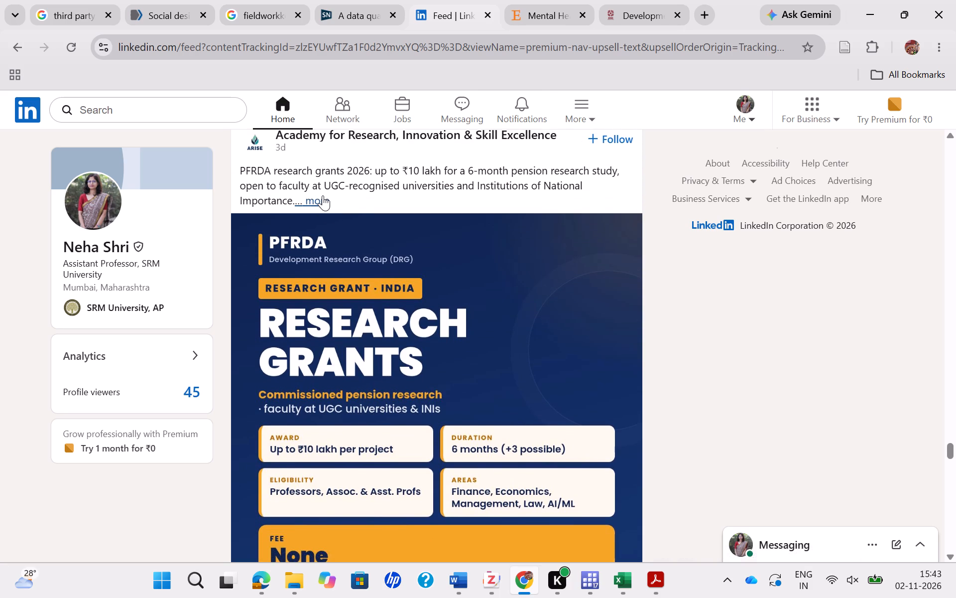
pyautogui.click(321, 195)
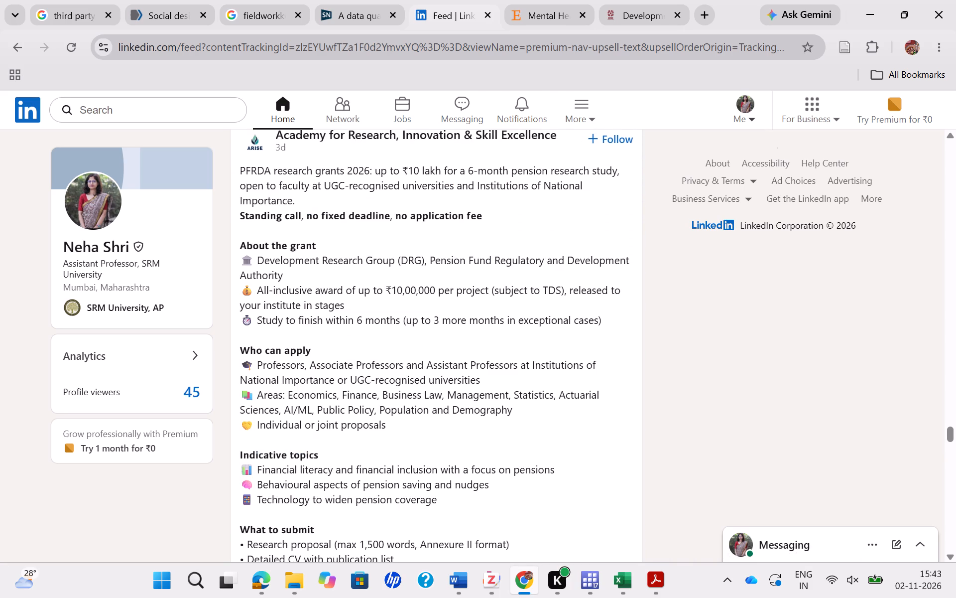
pyautogui.scroll(-8, 470, 258)
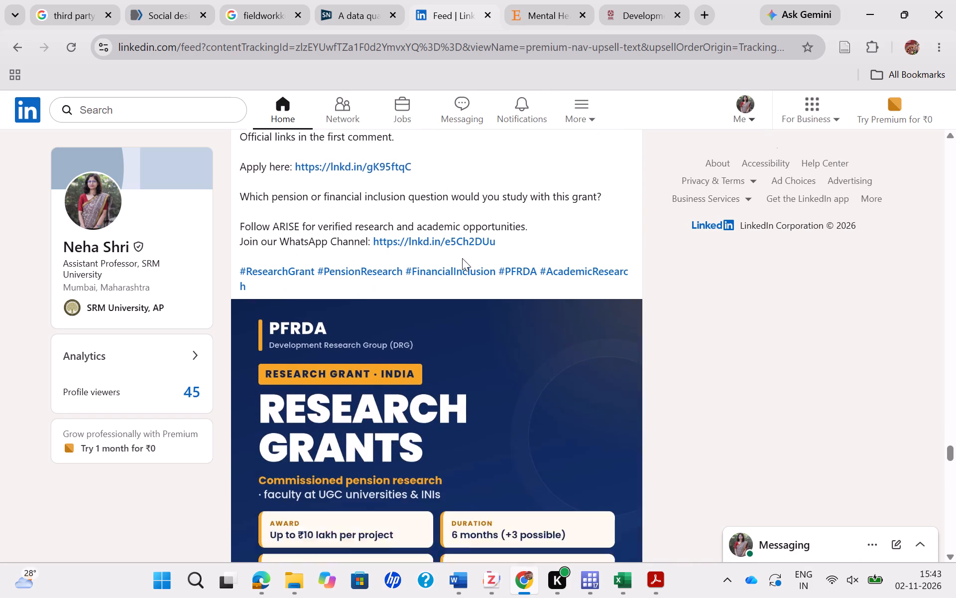
# Close the LinkedIn feed and look over the article publishing options on the Mental Health & Prevention journal page.
pyautogui.click(483, 15)
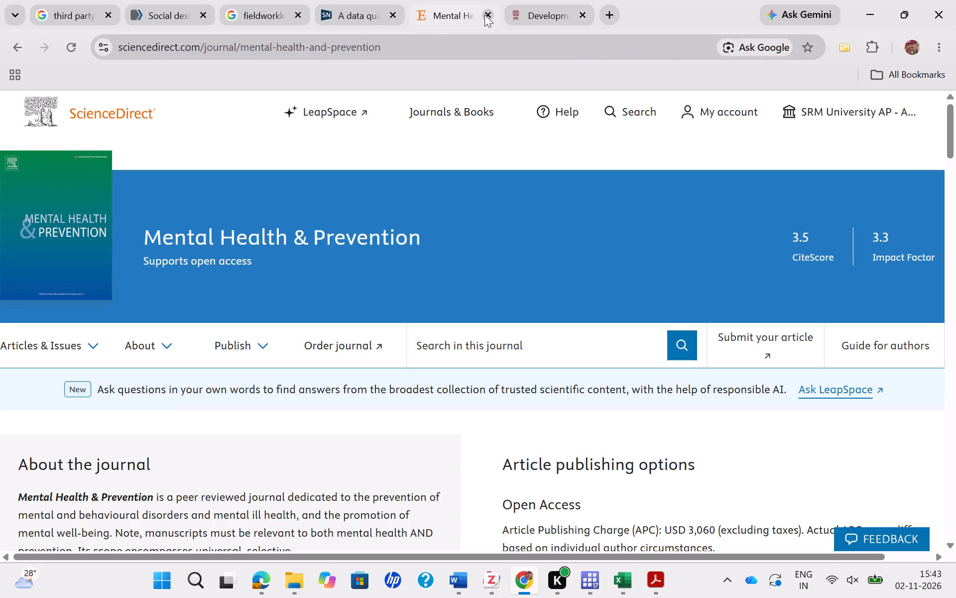
pyautogui.scroll(-3, 303, 449)
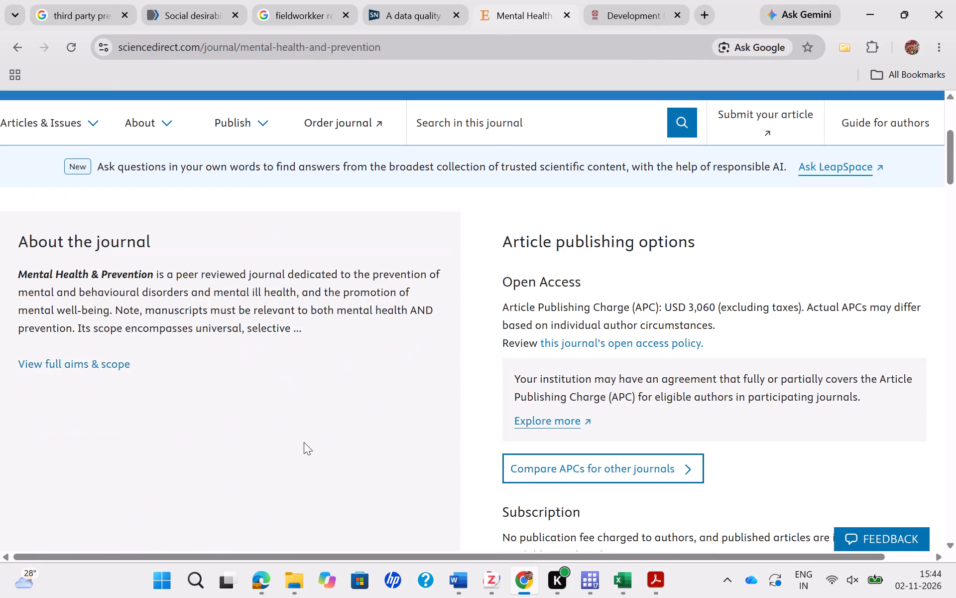
pyautogui.scroll(-3, 304, 442)
pyautogui.scroll(4, 304, 442)
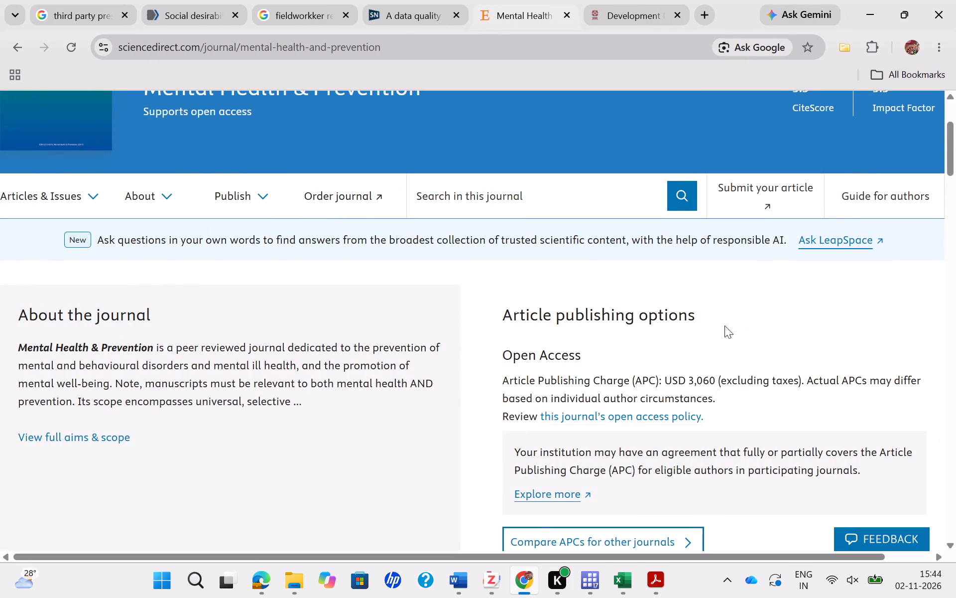
# Open the journal's Submit your article page and accept all cookies.
pyautogui.click(783, 190)
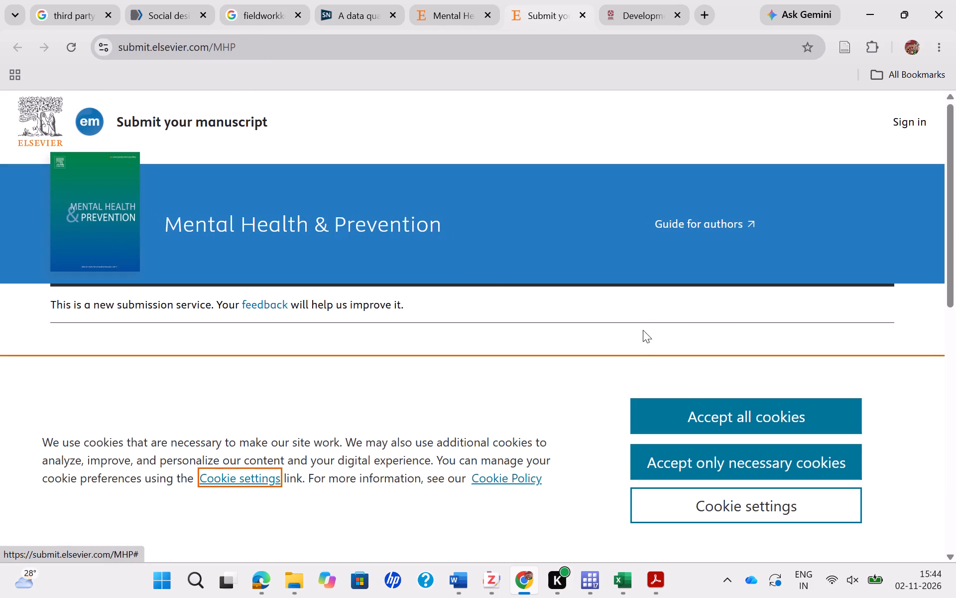
pyautogui.click(727, 416)
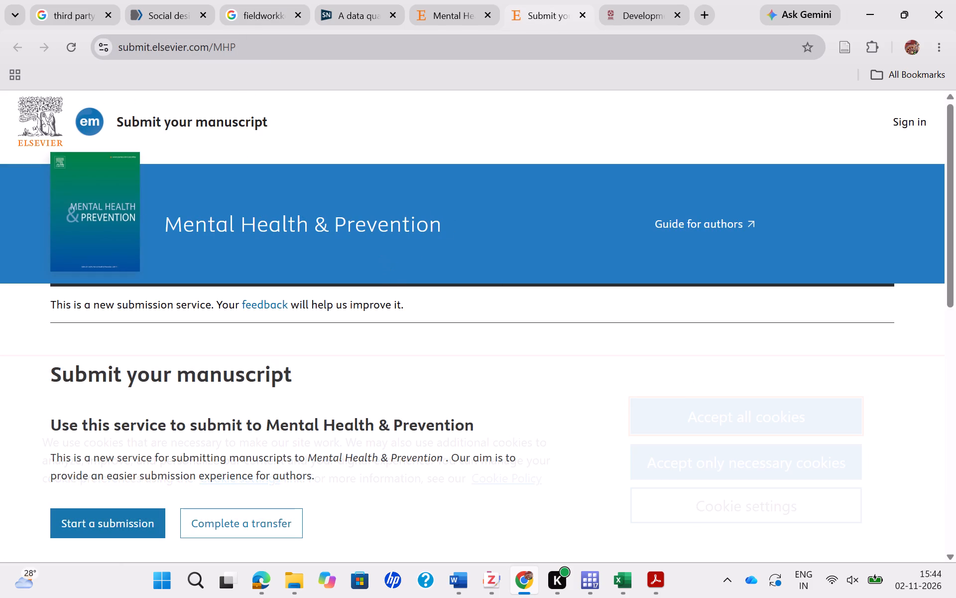
# Return to the journal page, open Elsevier's institutional open access agreements by region, and look through the Asia Pacific list.
pyautogui.click(453, 2)
pyautogui.scroll(-3, 646, 393)
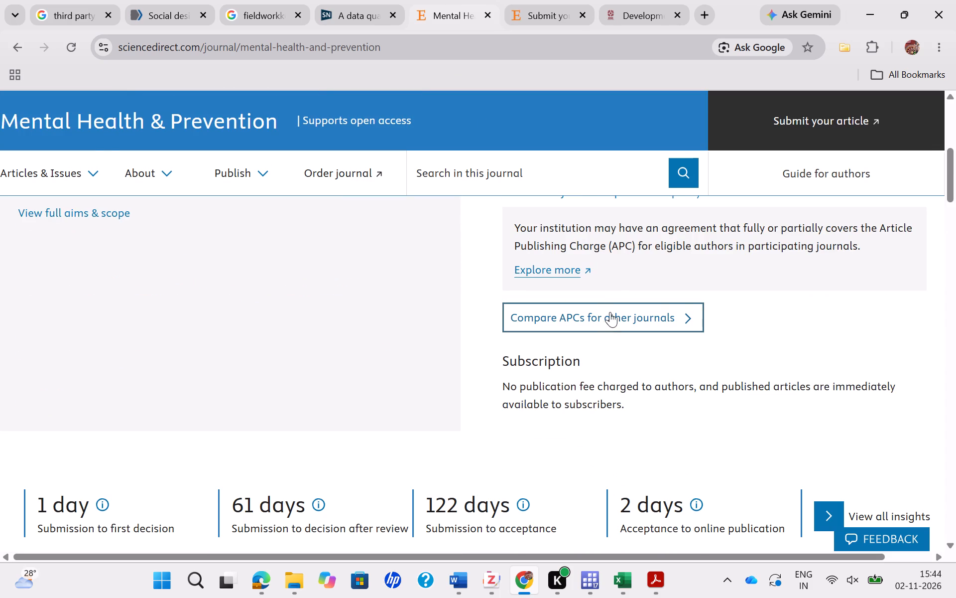
pyautogui.click(554, 265)
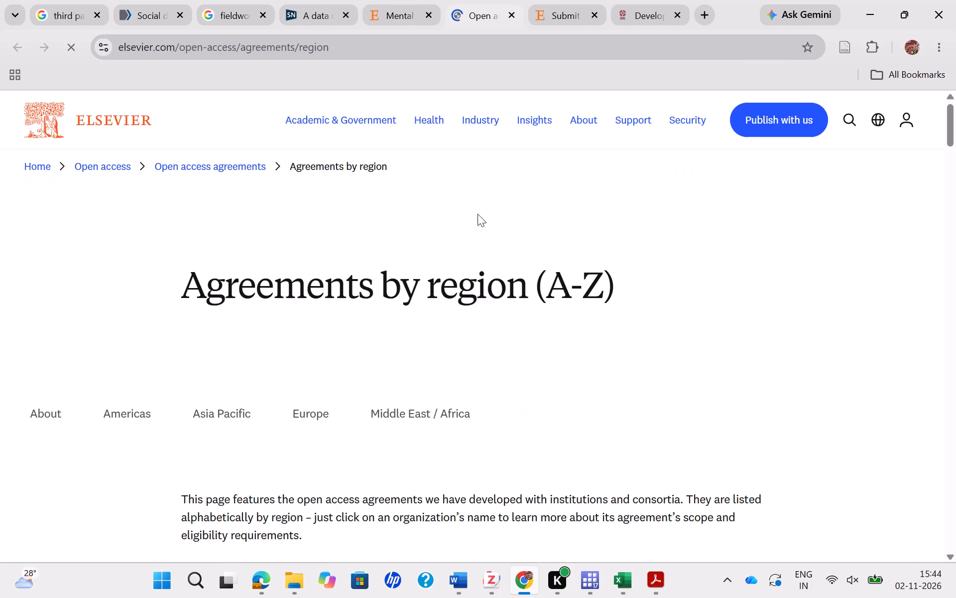
pyautogui.scroll(-2, 432, 324)
pyautogui.scroll(-3, 285, 327)
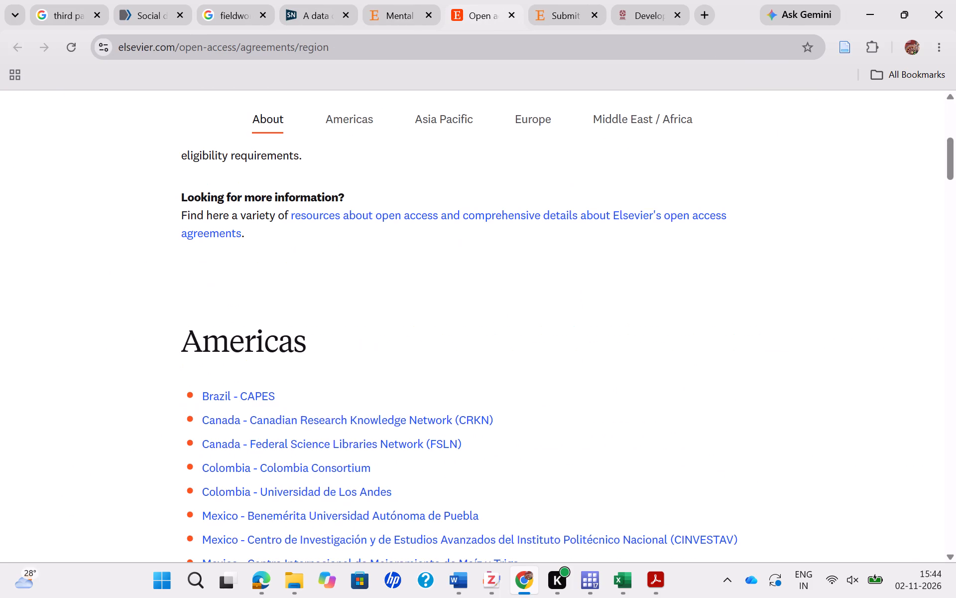
pyautogui.scroll(-17, 285, 329)
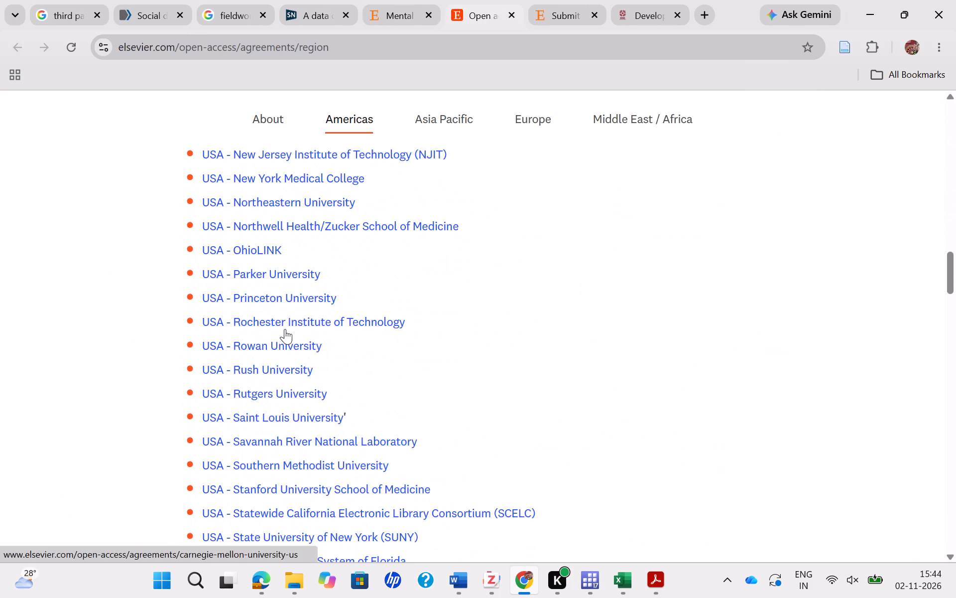
pyautogui.scroll(-5, 280, 328)
pyautogui.click(468, 113)
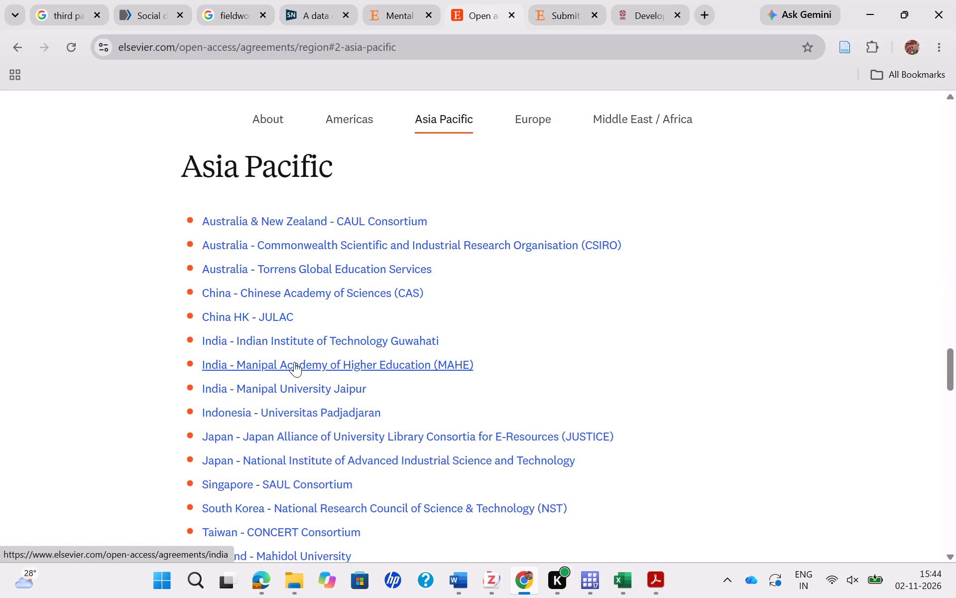
pyautogui.scroll(-2, 296, 366)
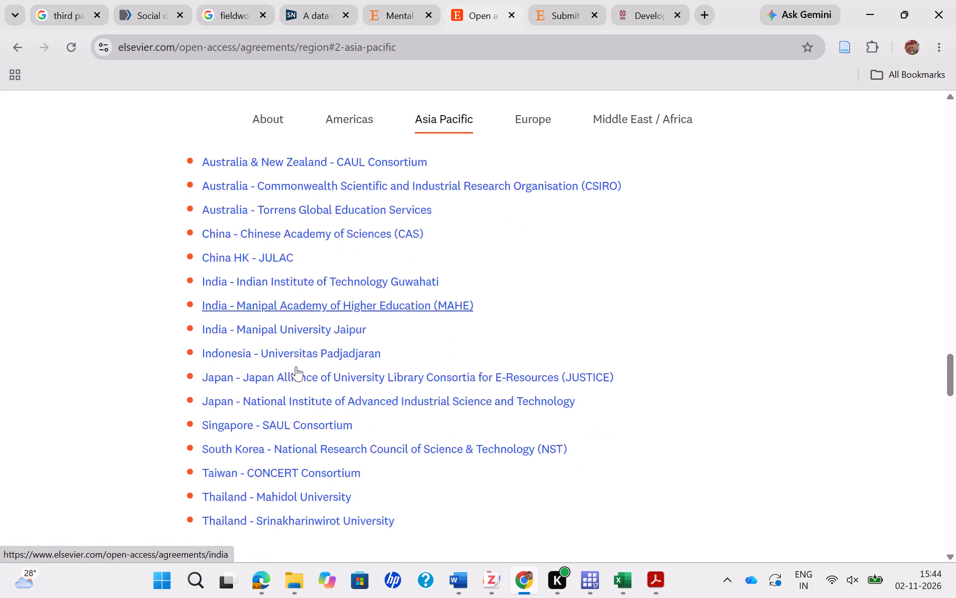
pyautogui.scroll(-3, 298, 361)
pyautogui.scroll(6, 299, 359)
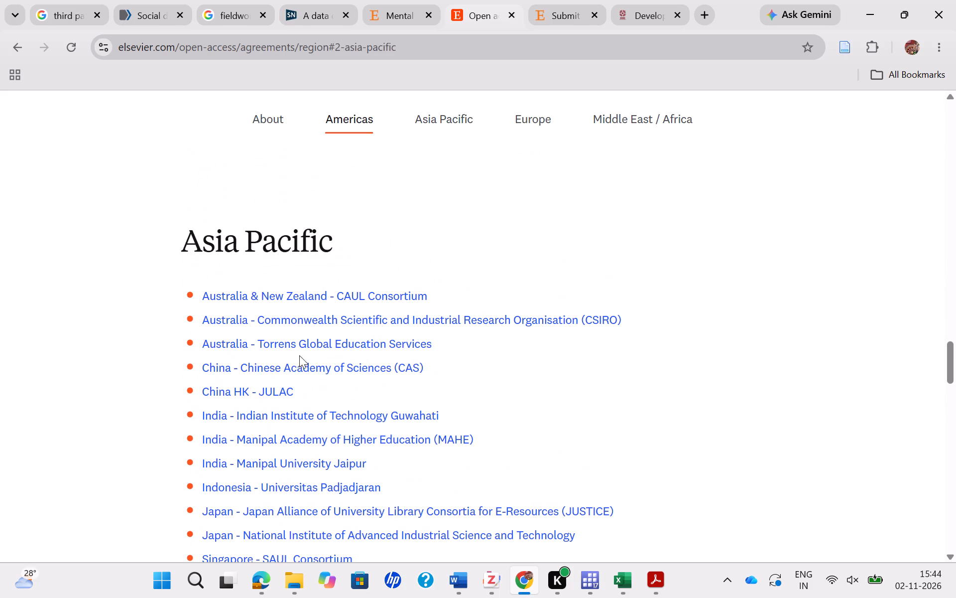
# Switch back to the Submit your manuscript page for Mental Health & Prevention and start a submission.
pyautogui.click(567, 8)
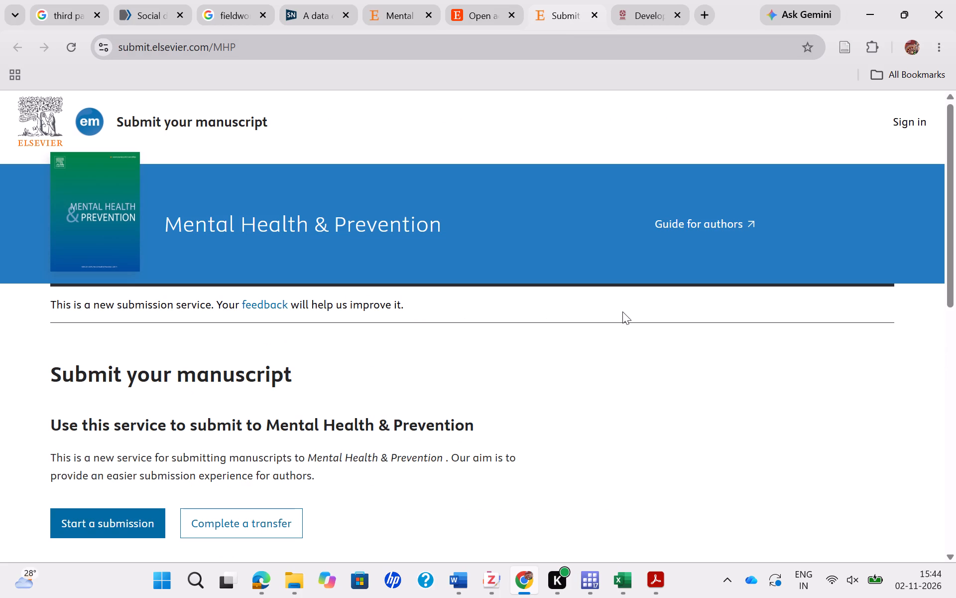
pyautogui.scroll(-1, 191, 434)
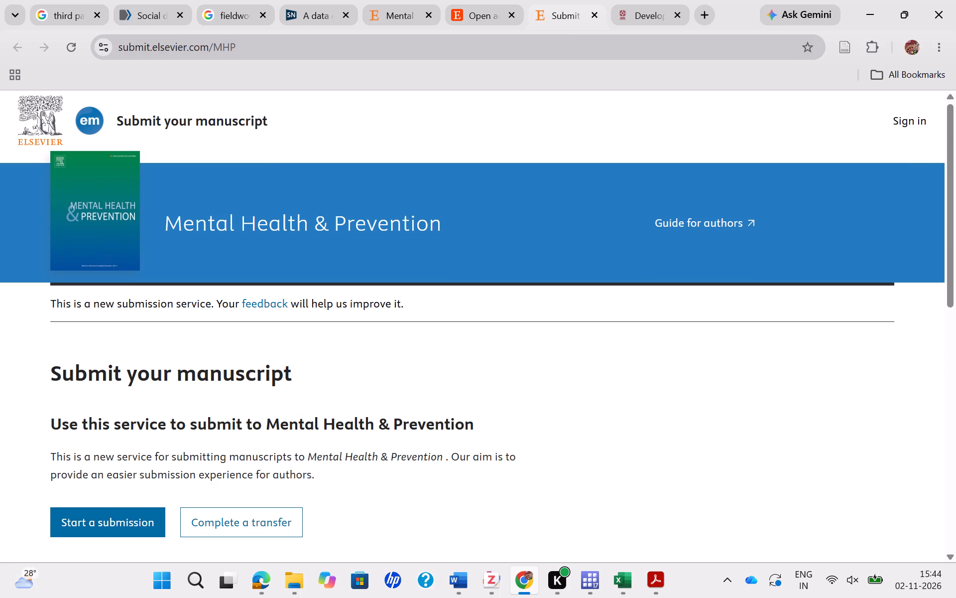
pyautogui.scroll(-1, 191, 434)
pyautogui.click(119, 366)
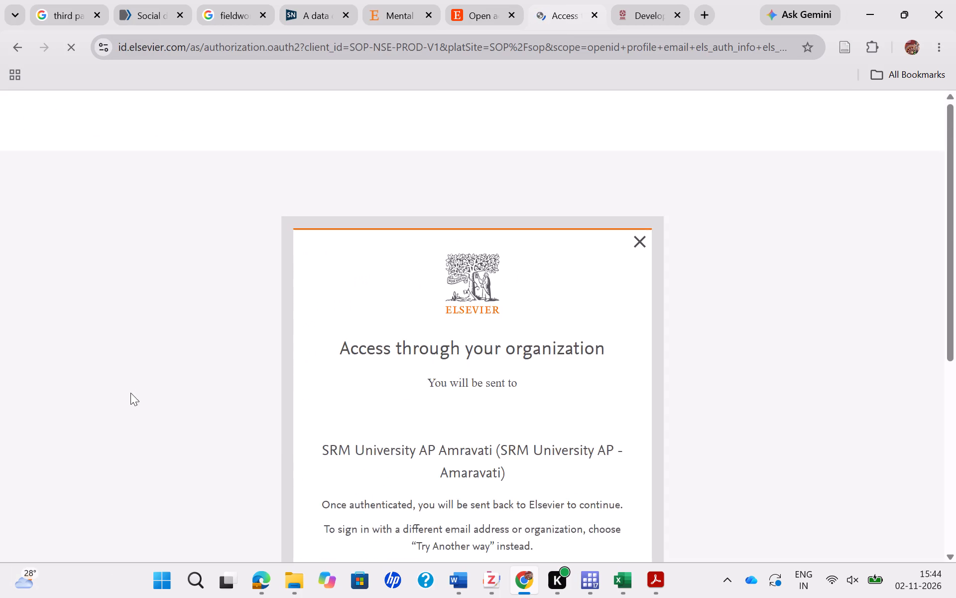
# Review the organization access prompt for SRM University AP and choose to sign in another way.
pyautogui.scroll(-2, 394, 358)
pyautogui.click(734, 411)
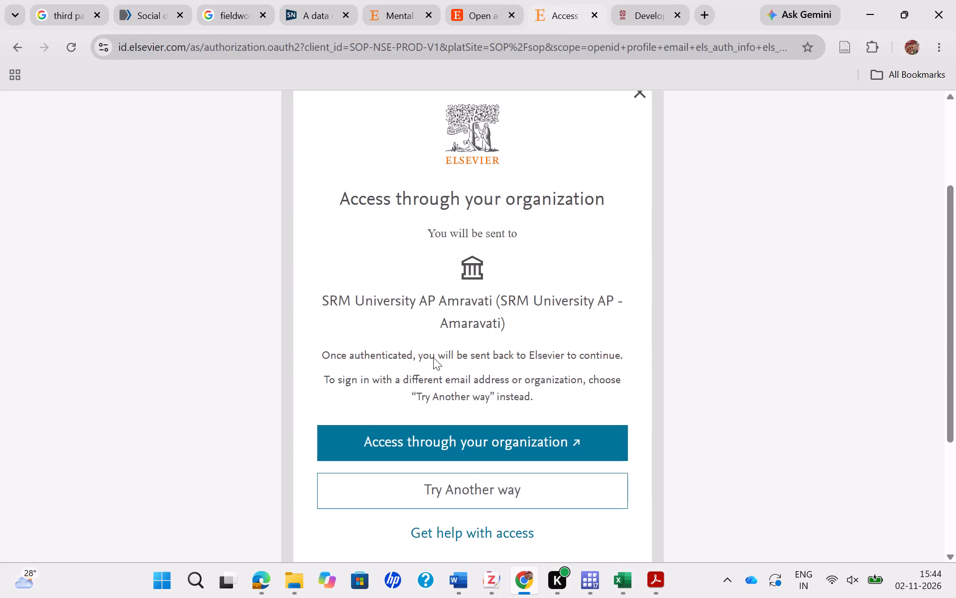
pyautogui.scroll(-2, 476, 367)
pyautogui.scroll(3, 495, 323)
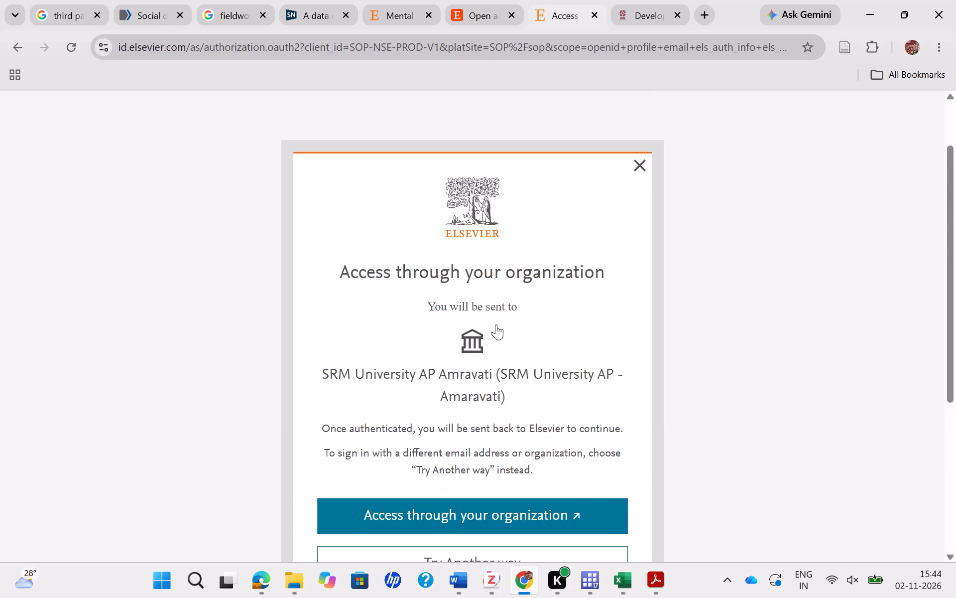
pyautogui.scroll(-2, 458, 360)
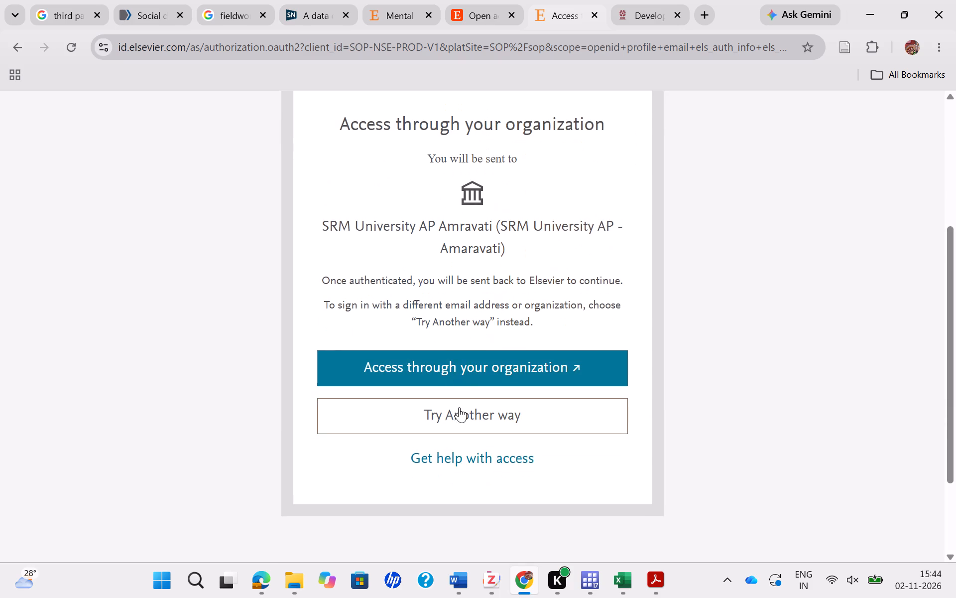
pyautogui.click(461, 407)
pyautogui.scroll(-1, 505, 388)
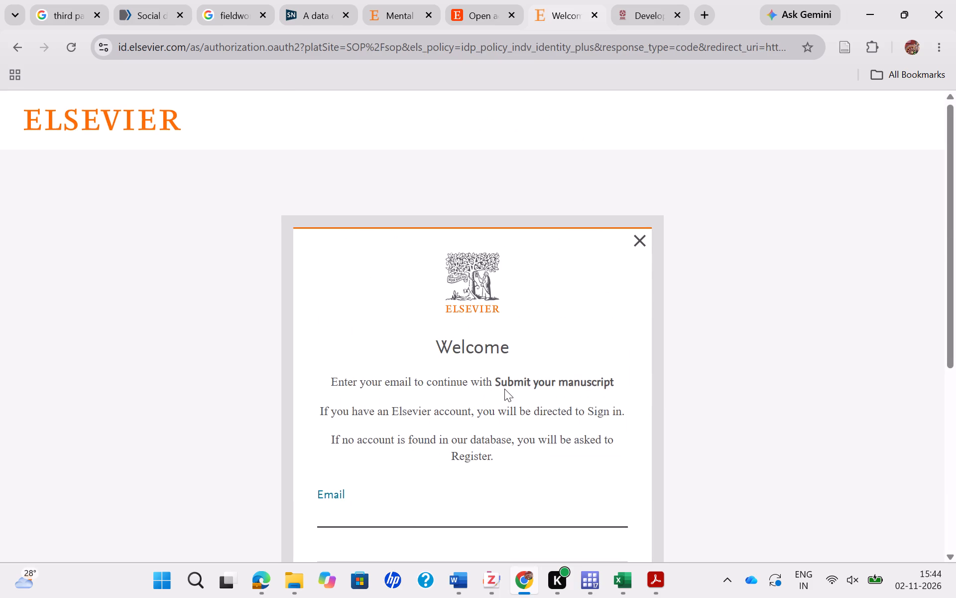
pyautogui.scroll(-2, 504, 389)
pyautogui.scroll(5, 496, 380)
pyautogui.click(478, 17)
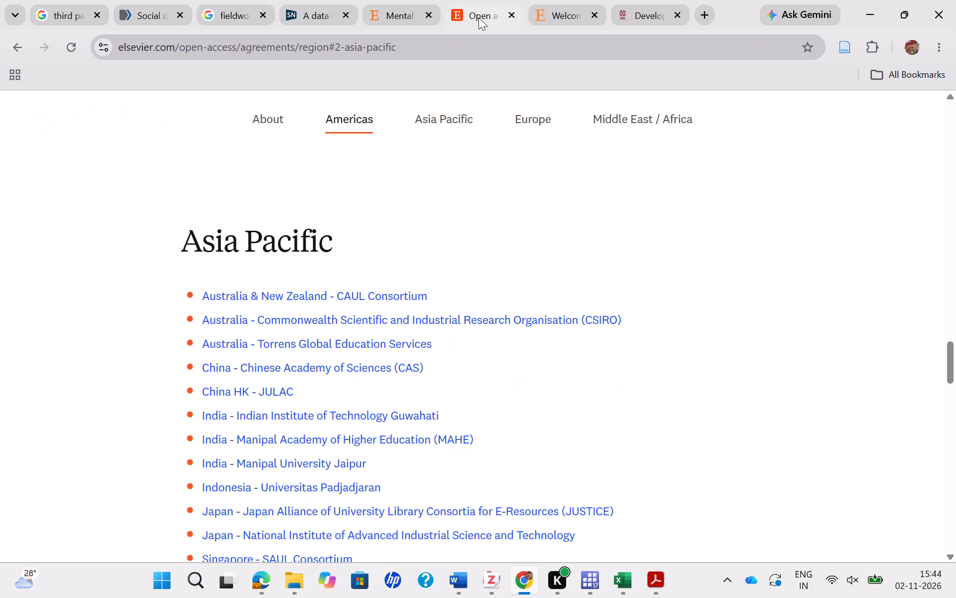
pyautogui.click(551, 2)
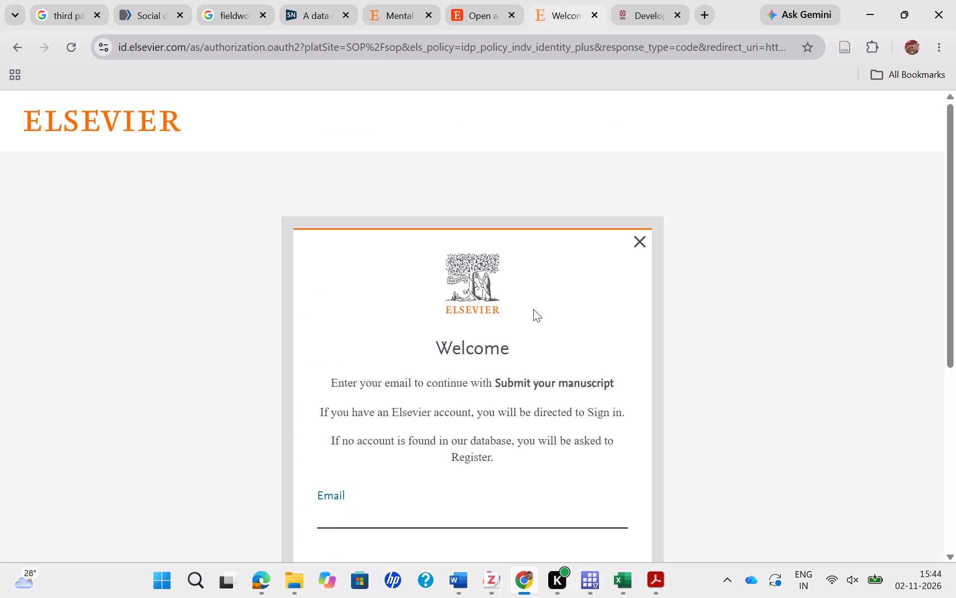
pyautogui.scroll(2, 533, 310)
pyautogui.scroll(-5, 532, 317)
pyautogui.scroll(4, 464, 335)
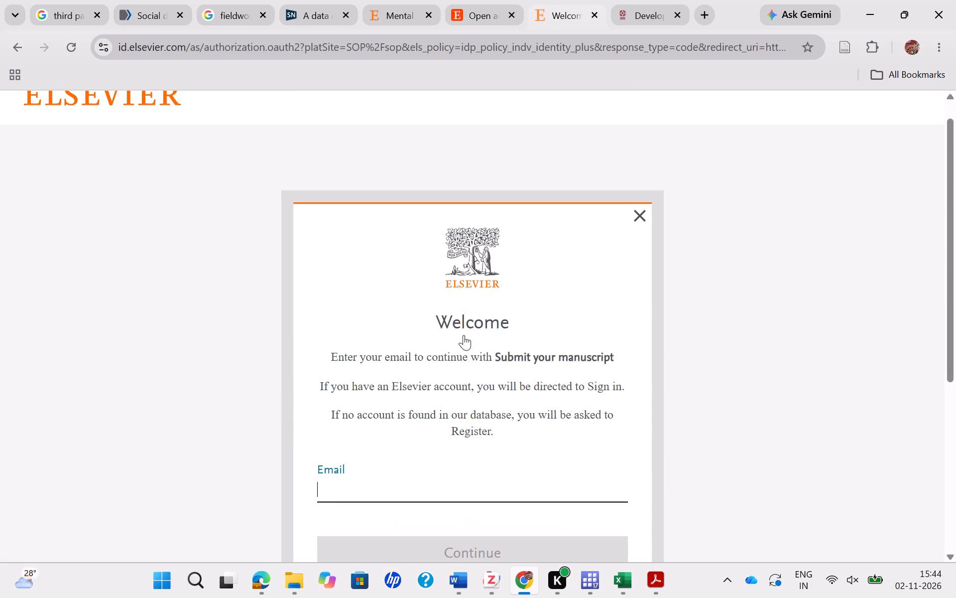
# Go back from the email sign-in page to the Mental Health & Prevention Submit your manuscript page and review its submission requirements.
pyautogui.click(18, 52)
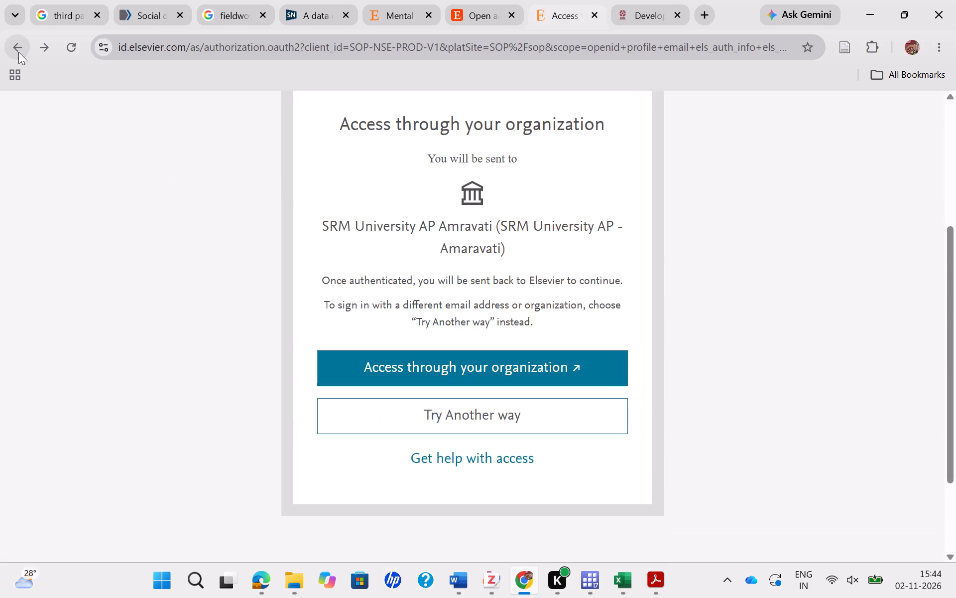
pyautogui.click(18, 51)
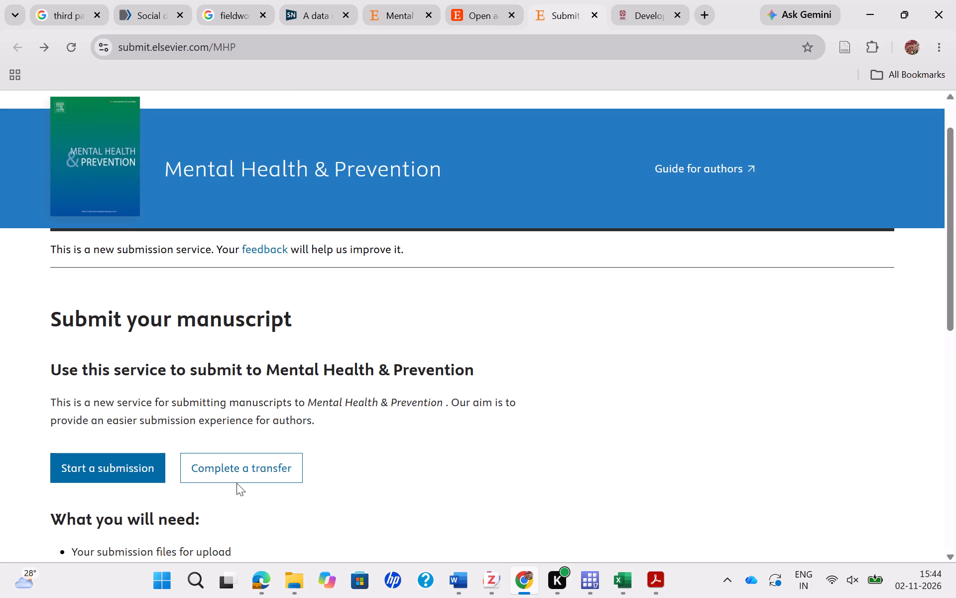
pyautogui.scroll(-2, 288, 464)
pyautogui.scroll(-1, 401, 407)
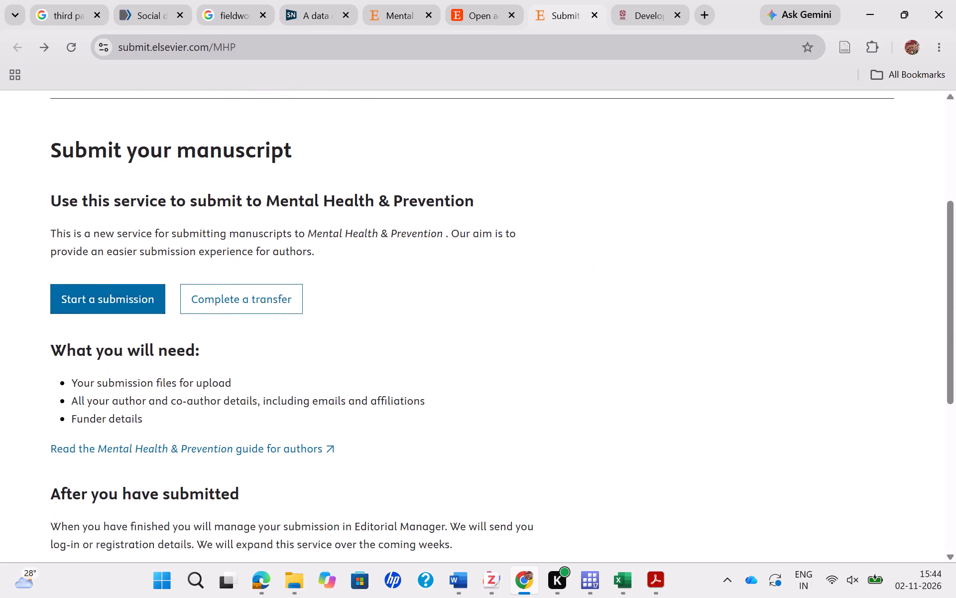
pyautogui.scroll(-2, 302, 384)
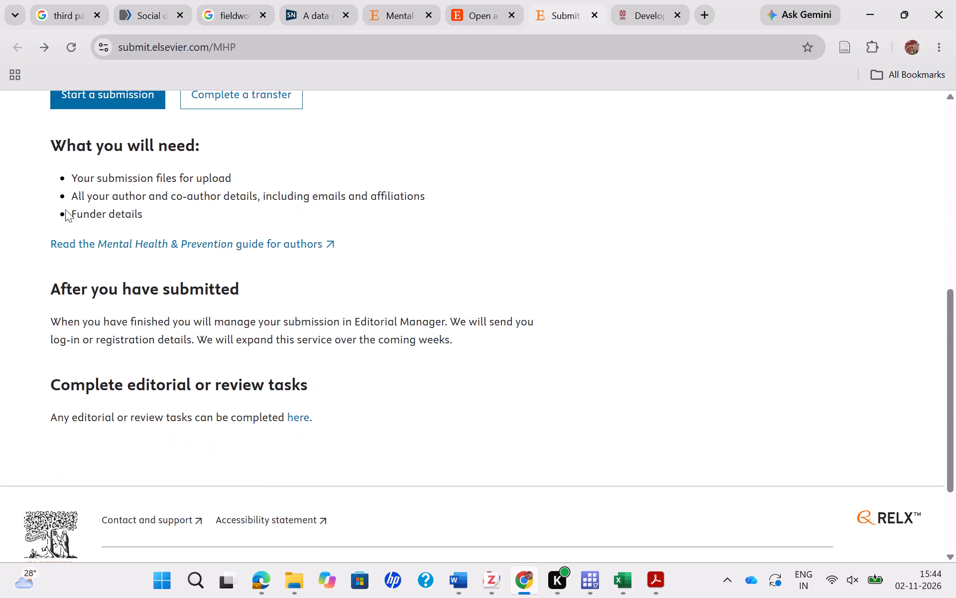
pyautogui.scroll(1, 162, 269)
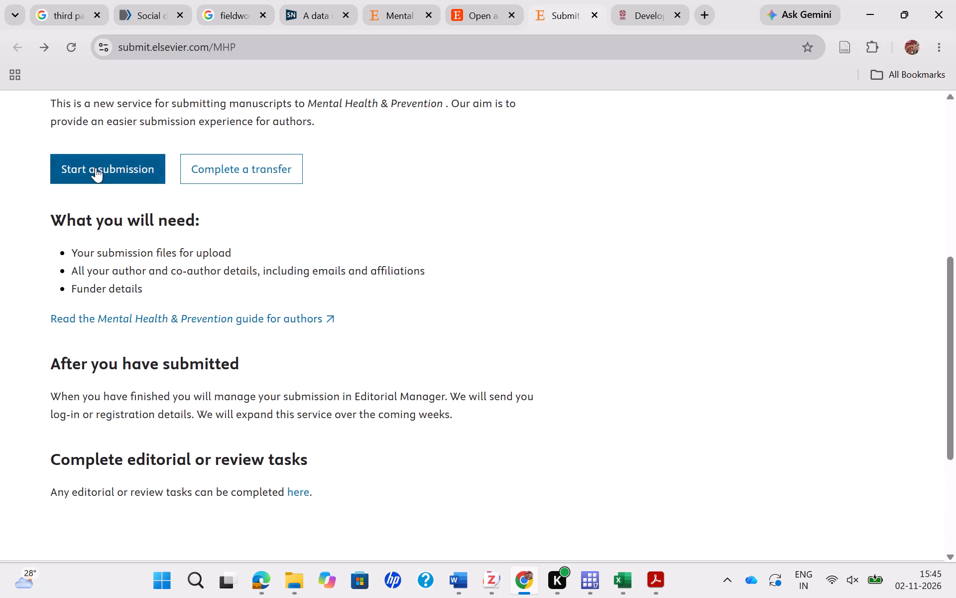
# Start a submission to Mental Health & Prevention and choose to sign in through the organization, SRM University AP Amaravati.
pyautogui.click(96, 167)
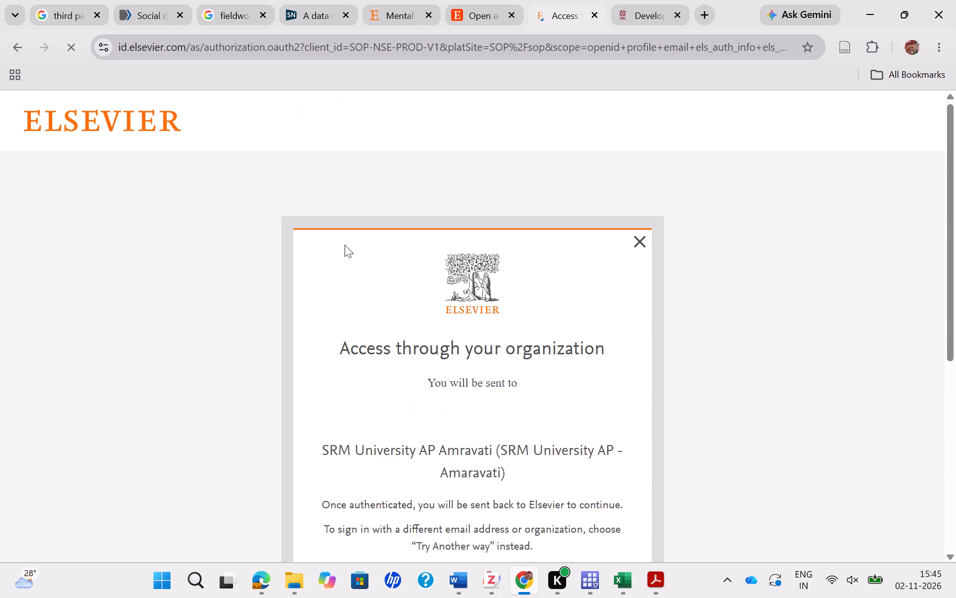
pyautogui.scroll(-3, 473, 430)
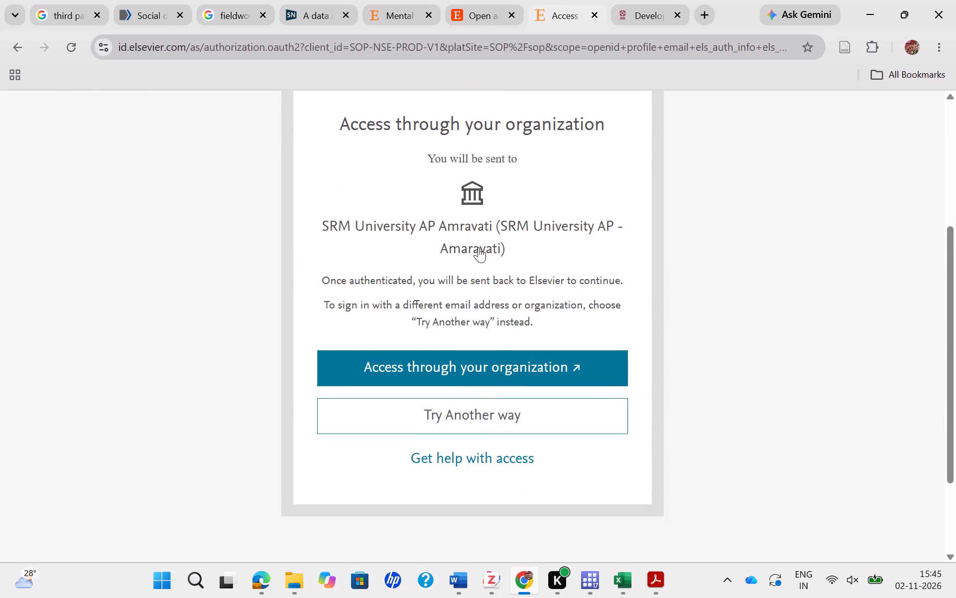
pyautogui.click(567, 370)
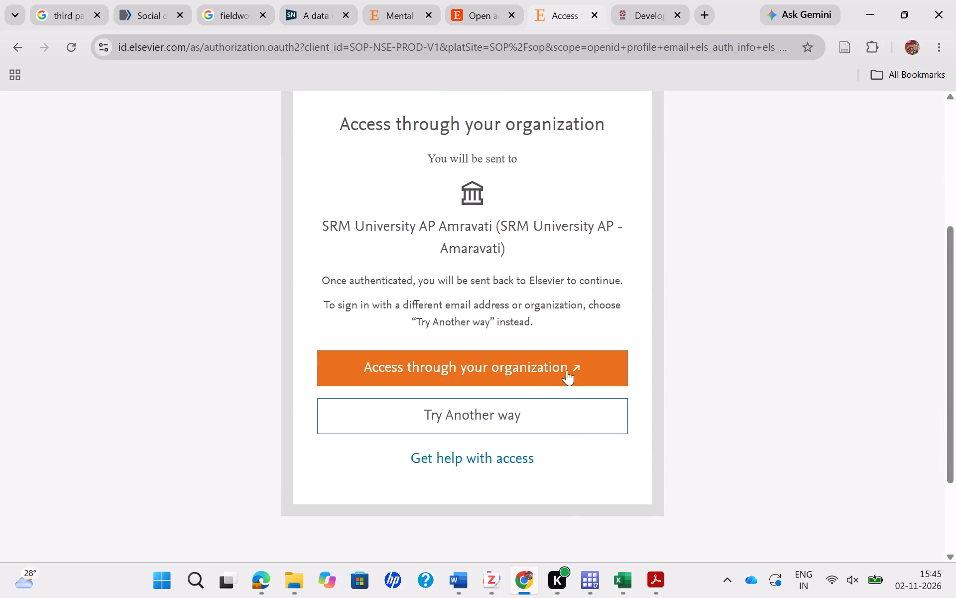
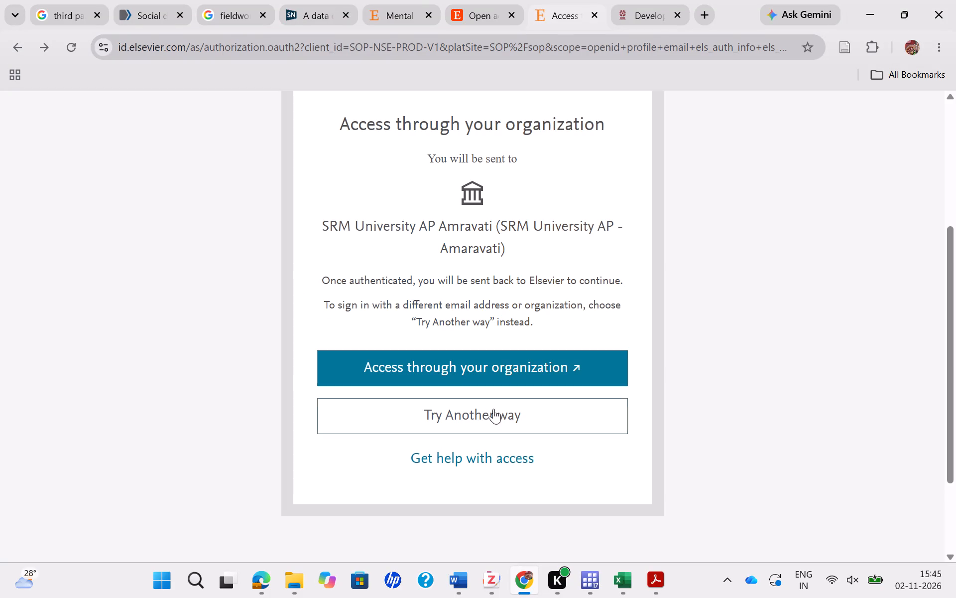
# Choose another way to sign in instead of organization access and enter the account email for the manuscript submission.
pyautogui.click(493, 415)
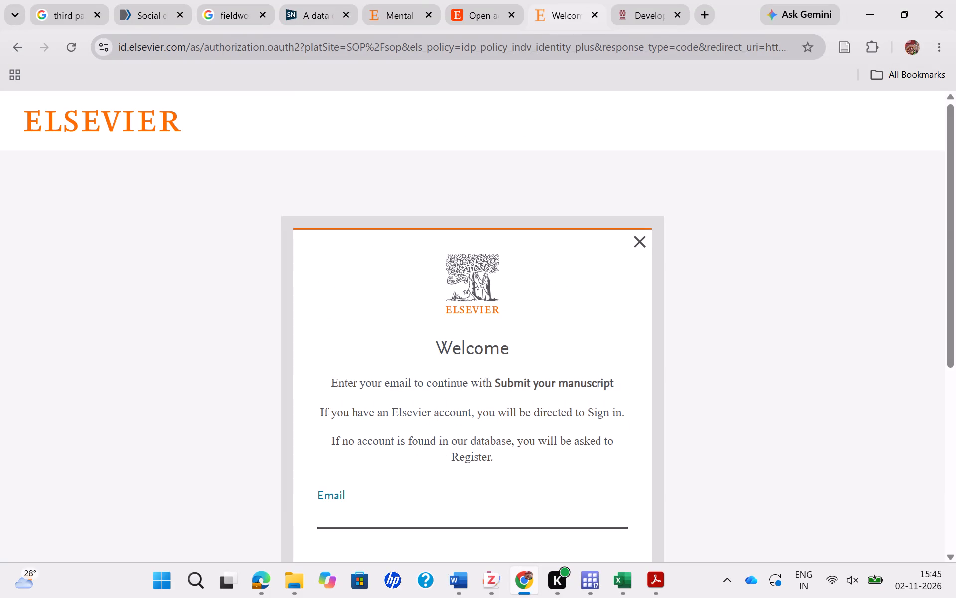
pyautogui.scroll(-1, 503, 415)
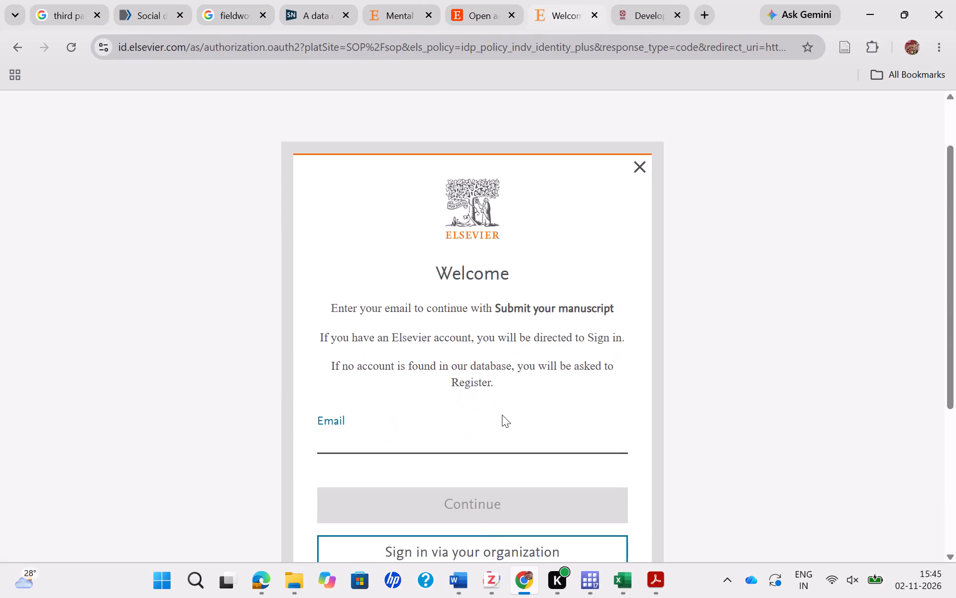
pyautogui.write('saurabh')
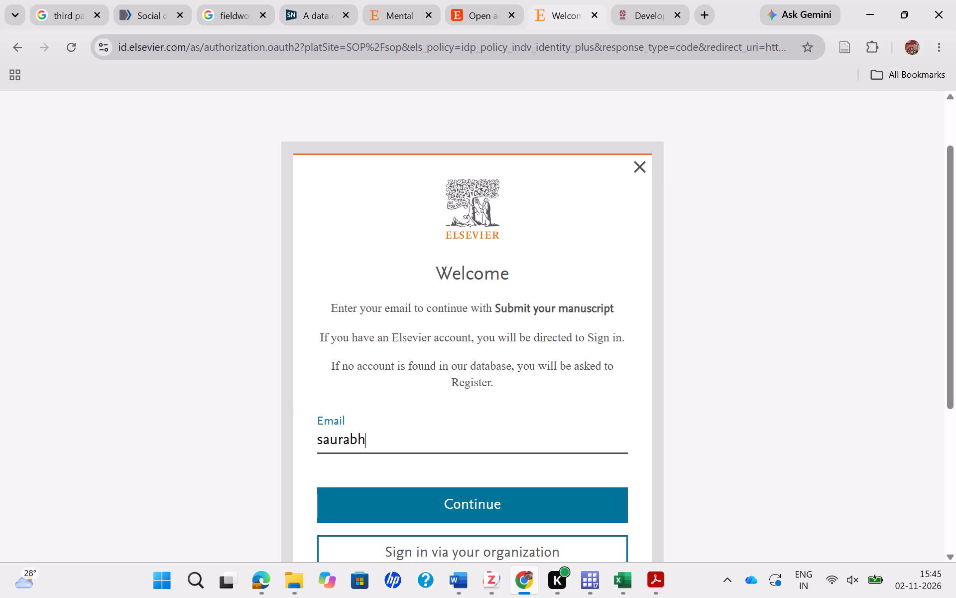
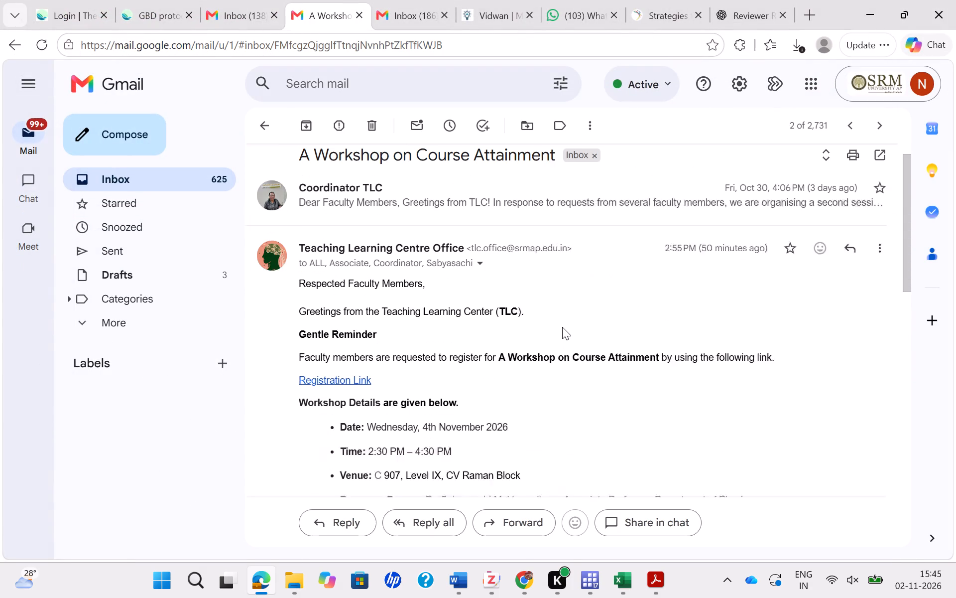
# Read through the Teaching Learning Centre Office's reminder email about A Workshop on Course Attainment, including the workshop details and attachment.
pyautogui.scroll(-2, 562, 326)
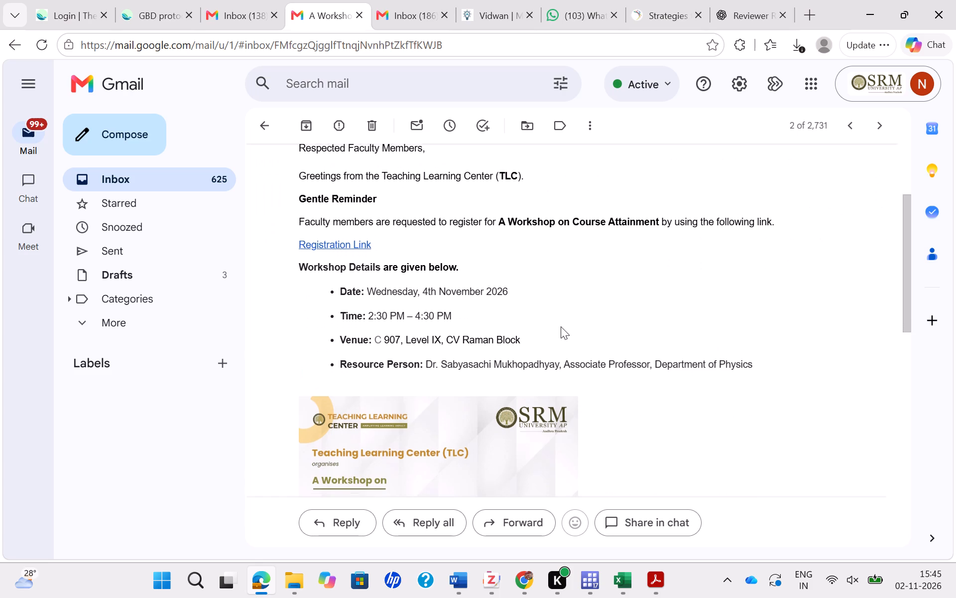
pyautogui.scroll(-7, 561, 326)
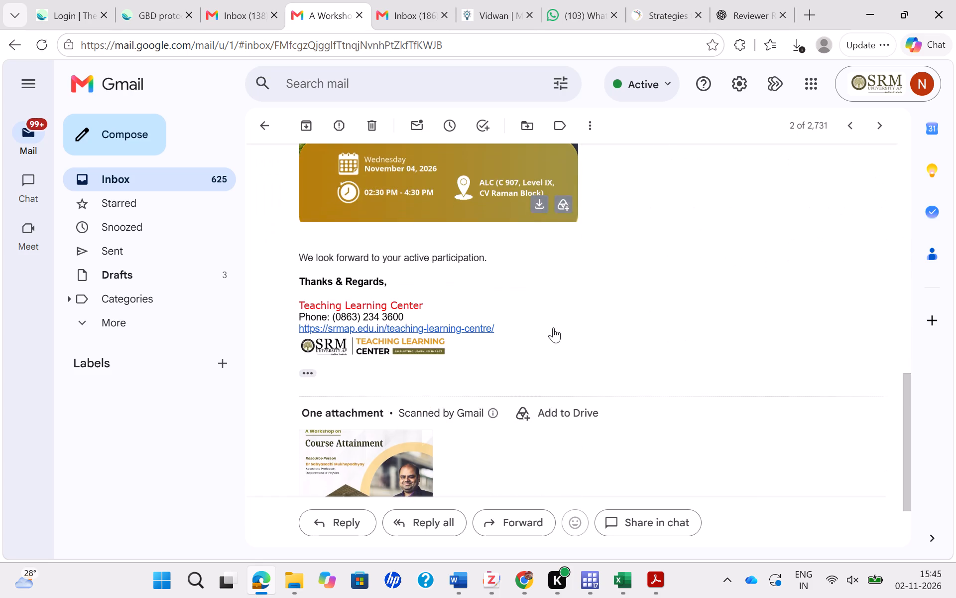
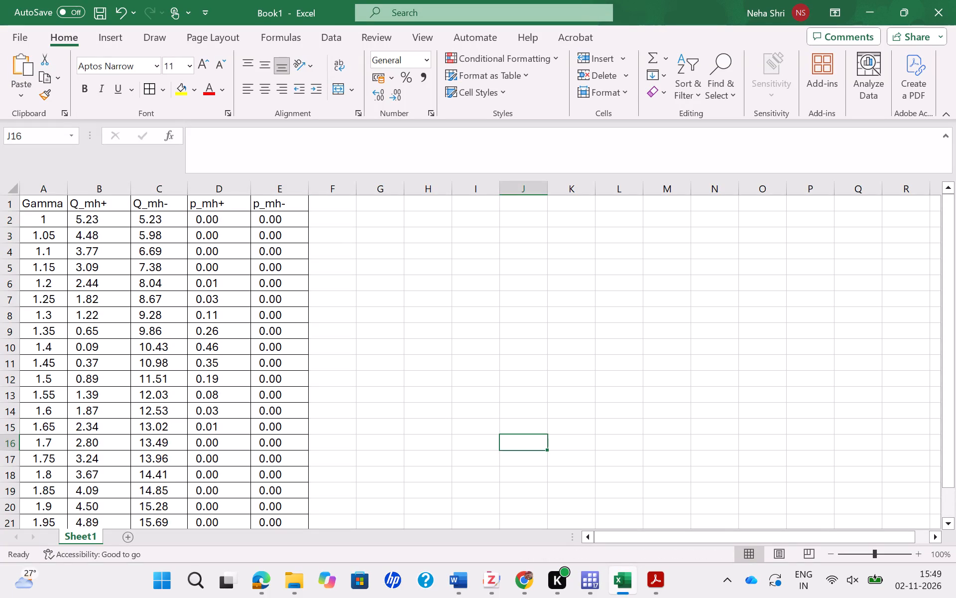
# Look through the Gamma table with Q_mh and p_mh columns in Book1, and return to Elsevier's Asia Pacific agreements page in Chrome.
pyautogui.scroll(5, 363, 322)
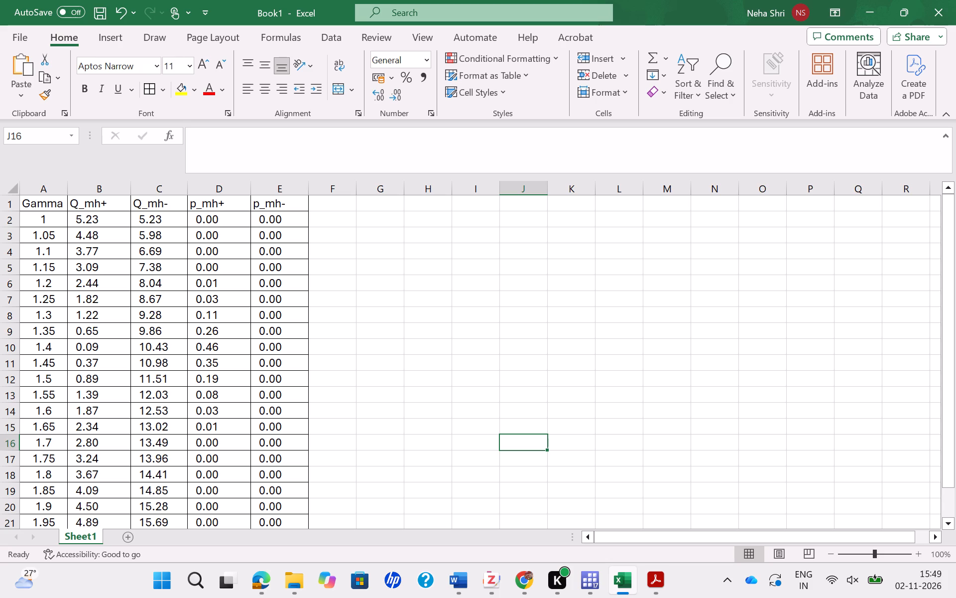
pyautogui.scroll(-4, 457, 347)
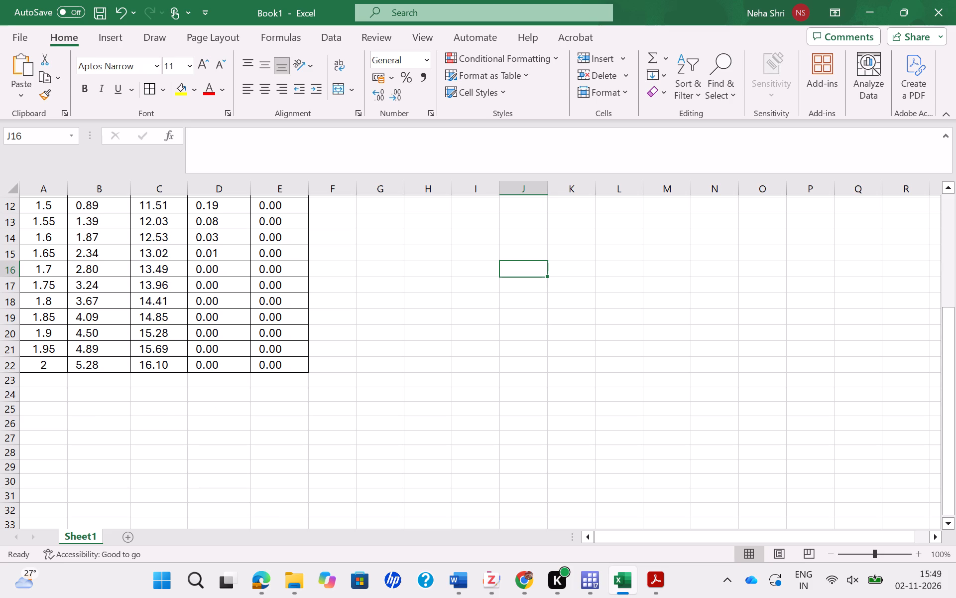
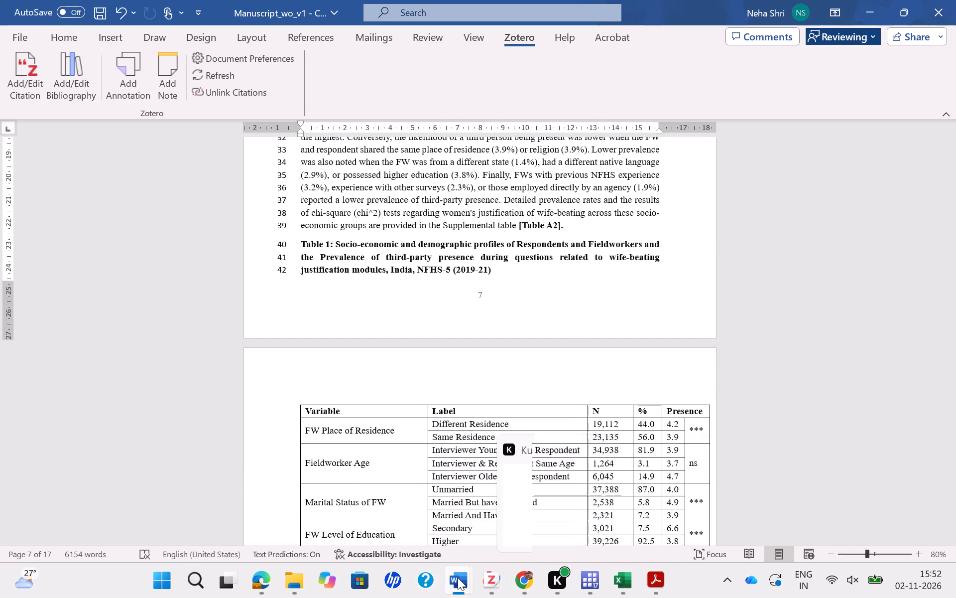
# Look through the continuous evaluation and end semester marks tables in DOM Template- 505.docx, and close the document.
pyautogui.click(670, 500)
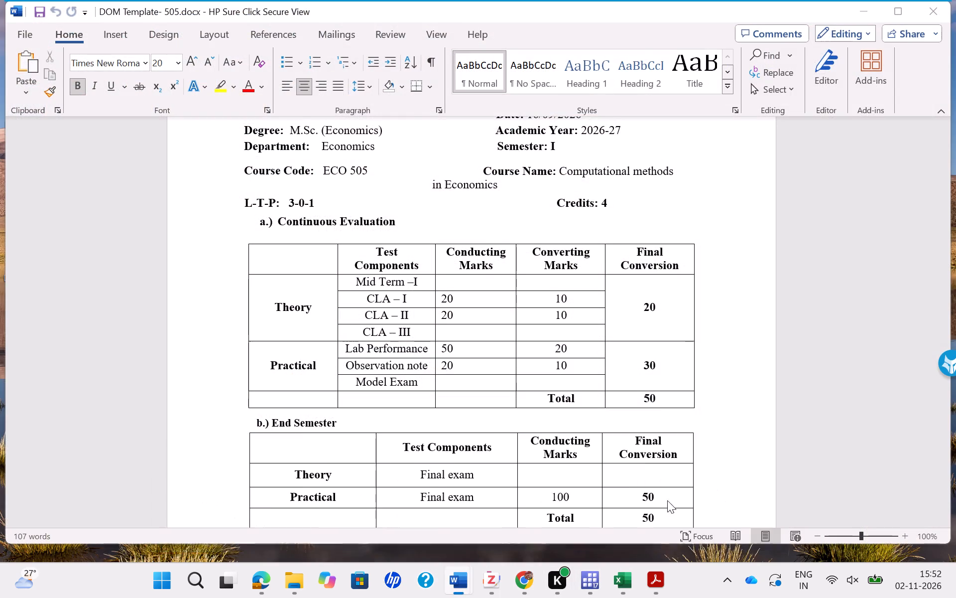
pyautogui.scroll(-2, 512, 401)
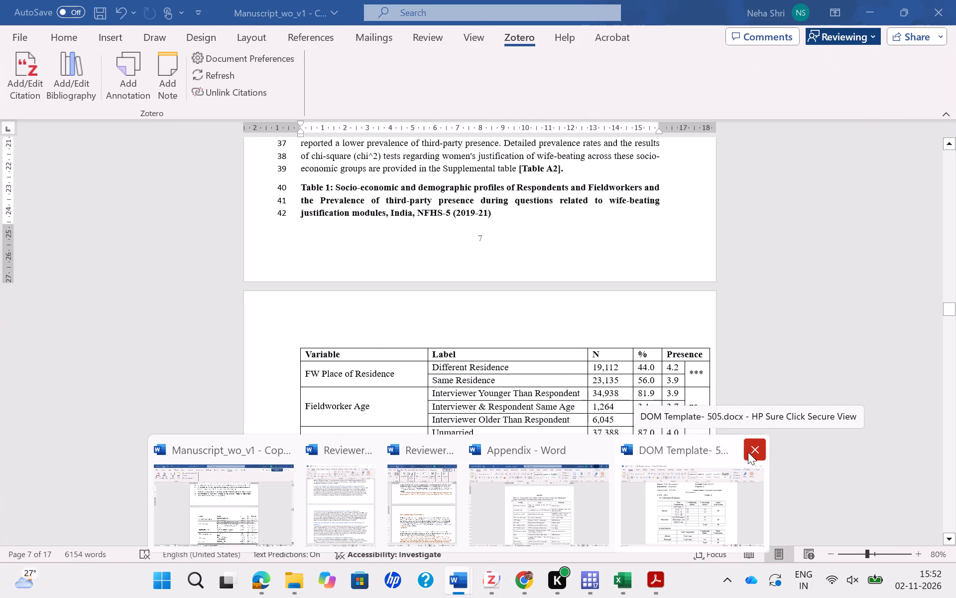
pyautogui.click(696, 495)
pyautogui.scroll(-2, 514, 315)
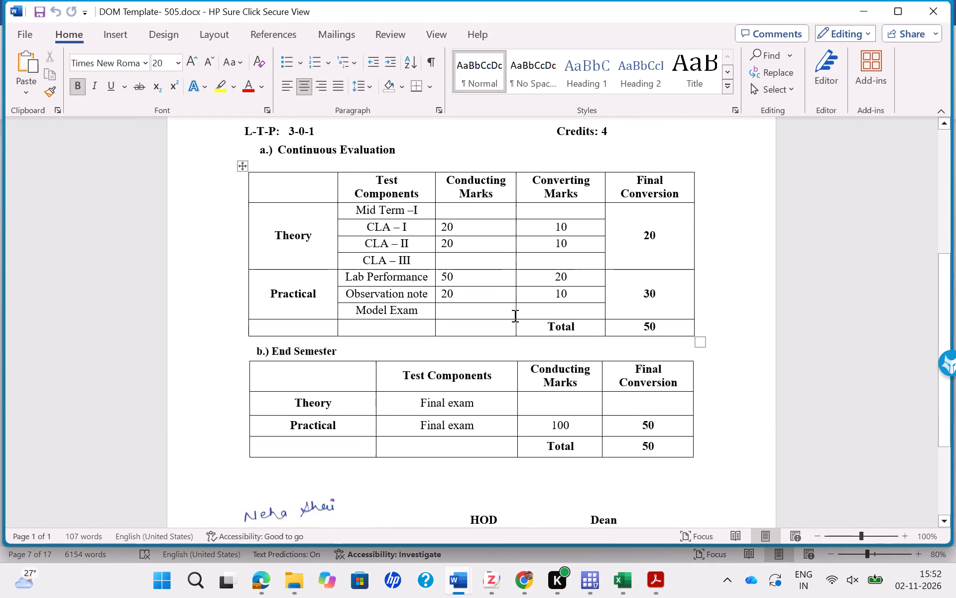
pyautogui.scroll(-9, 514, 315)
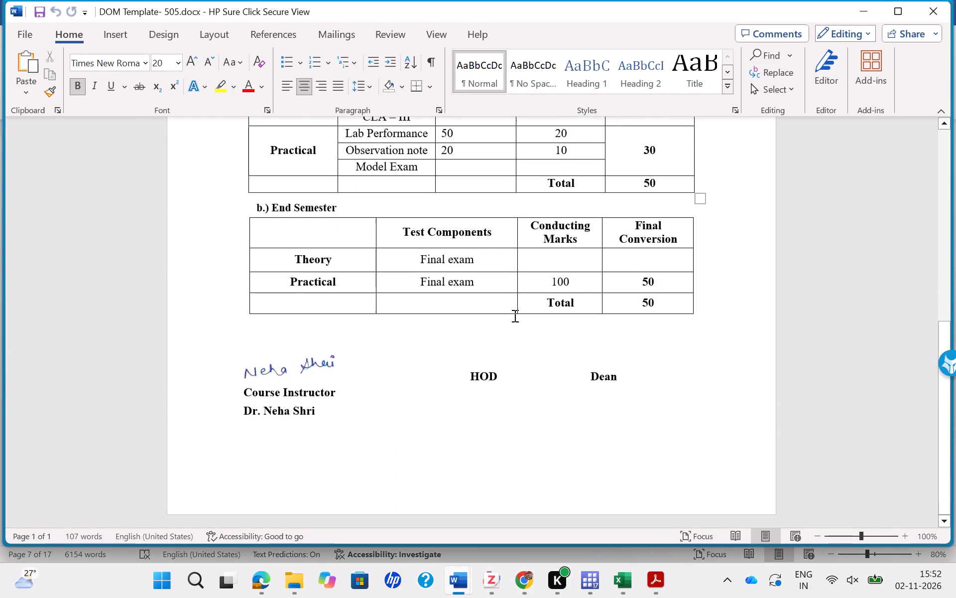
pyautogui.scroll(13, 514, 315)
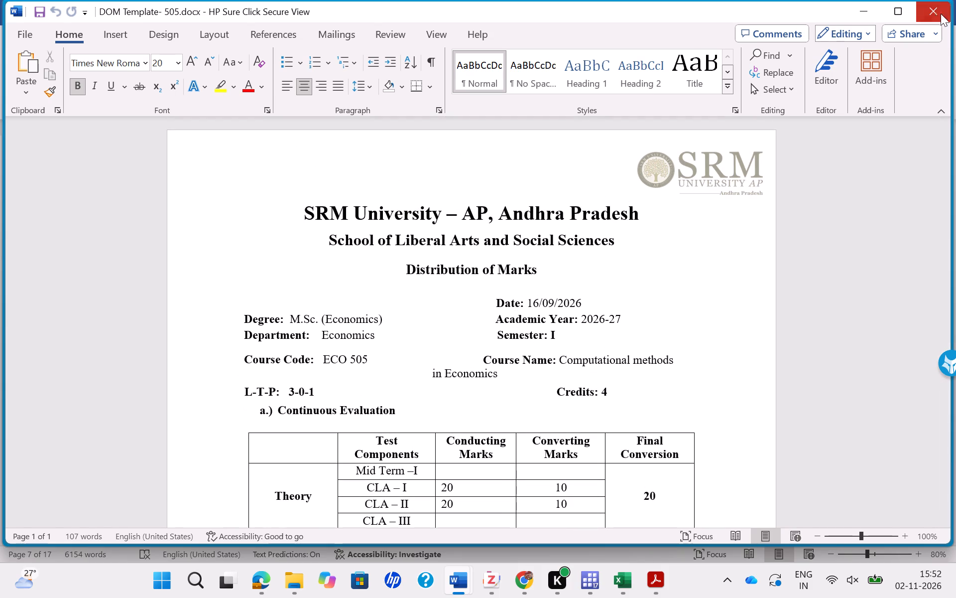
pyautogui.click(935, 12)
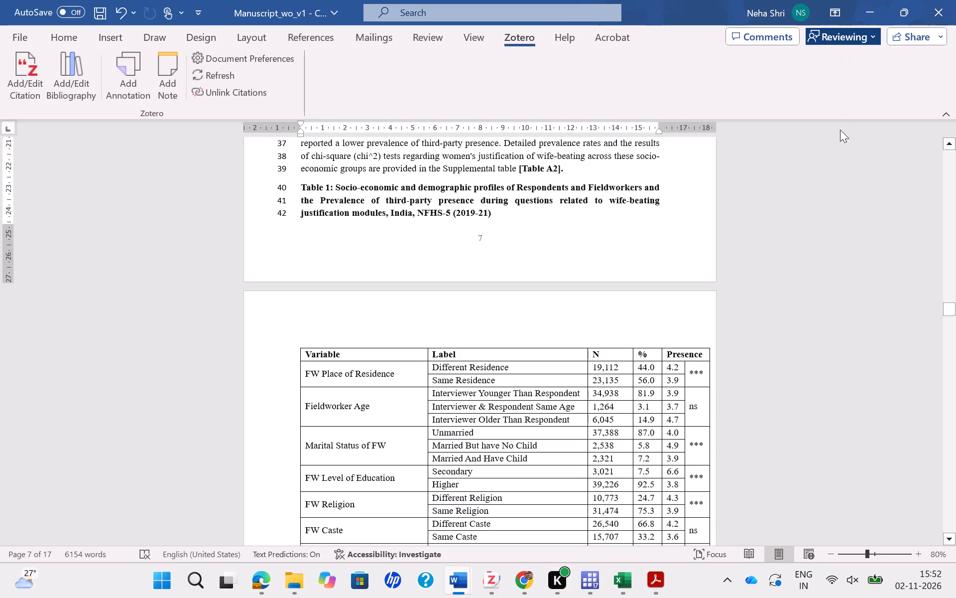
# Arrange Manuscript_wo_v1 on the right half of the screen beside Reviewer_Response_and_Manuscript_Revision_Plan.docx, with the manuscript zoomed out on Table 1.
pyautogui.scroll(-3, 584, 359)
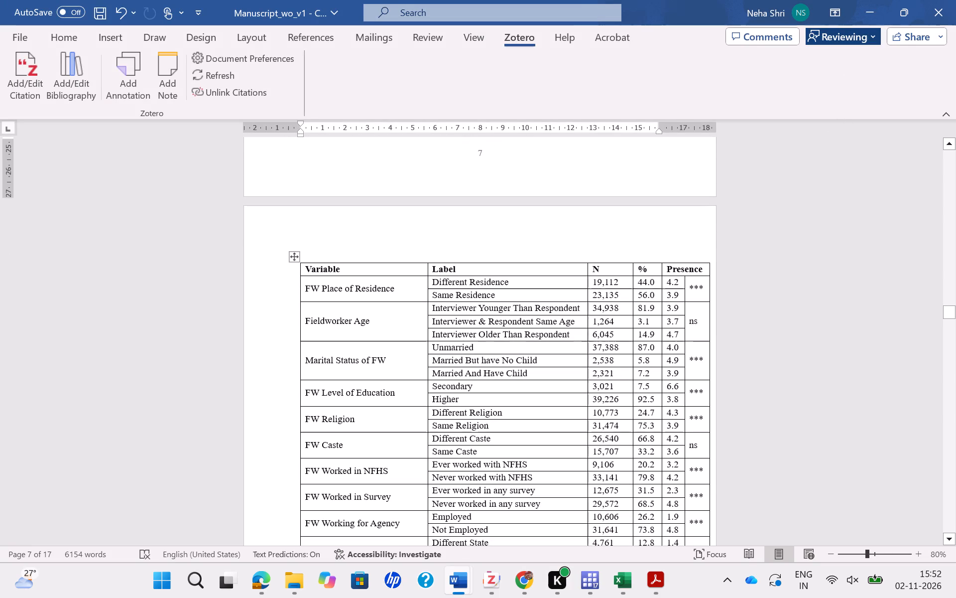
pyautogui.moveTo(496, 431); pyautogui.dragTo(501, 429)
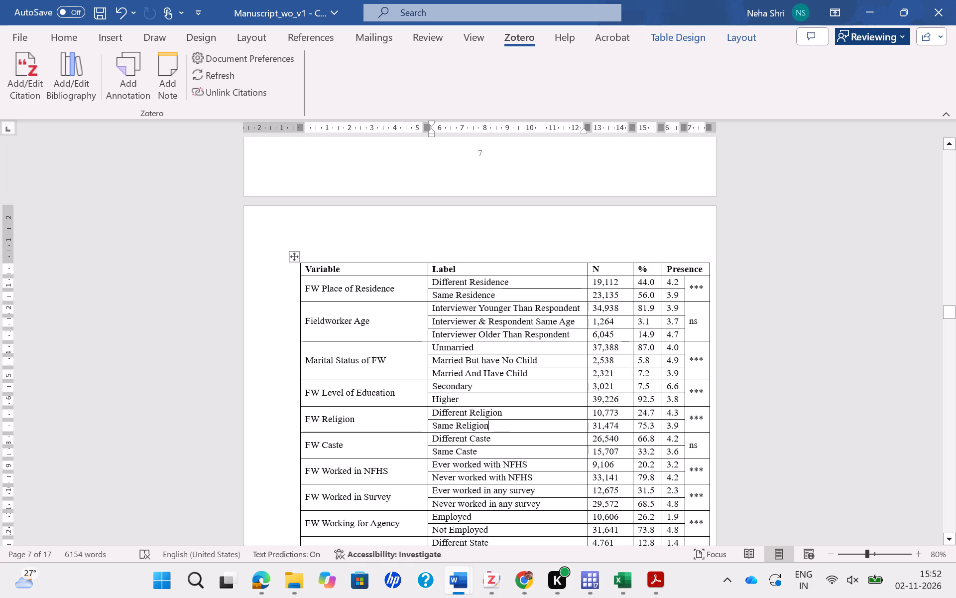
pyautogui.press('super+Right')
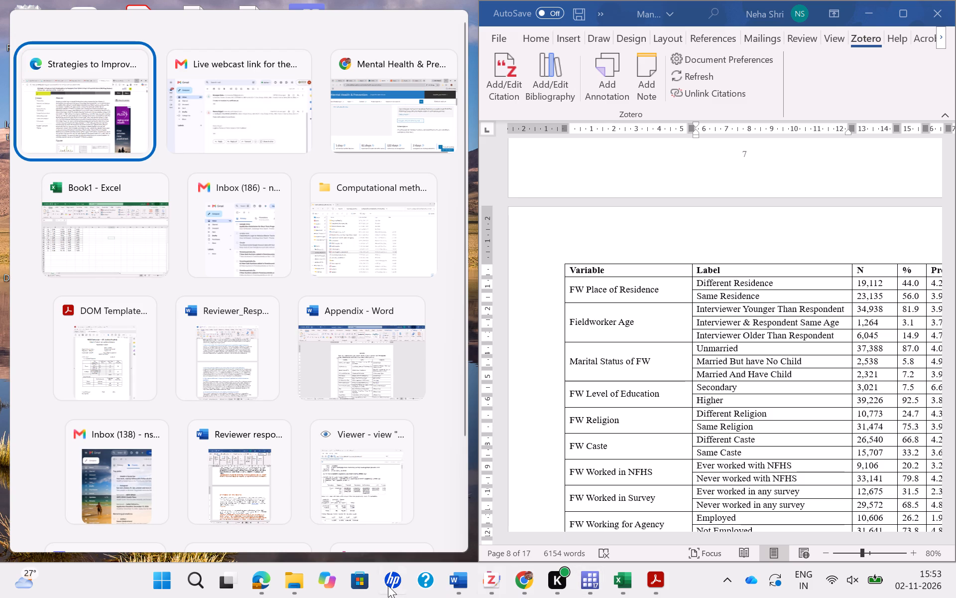
pyautogui.click(455, 585)
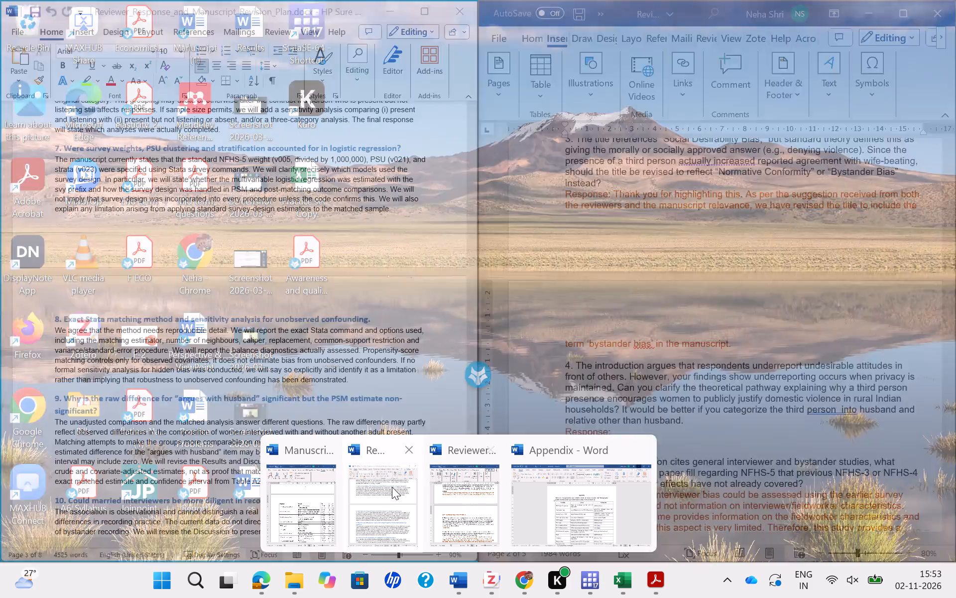
pyautogui.click(392, 487)
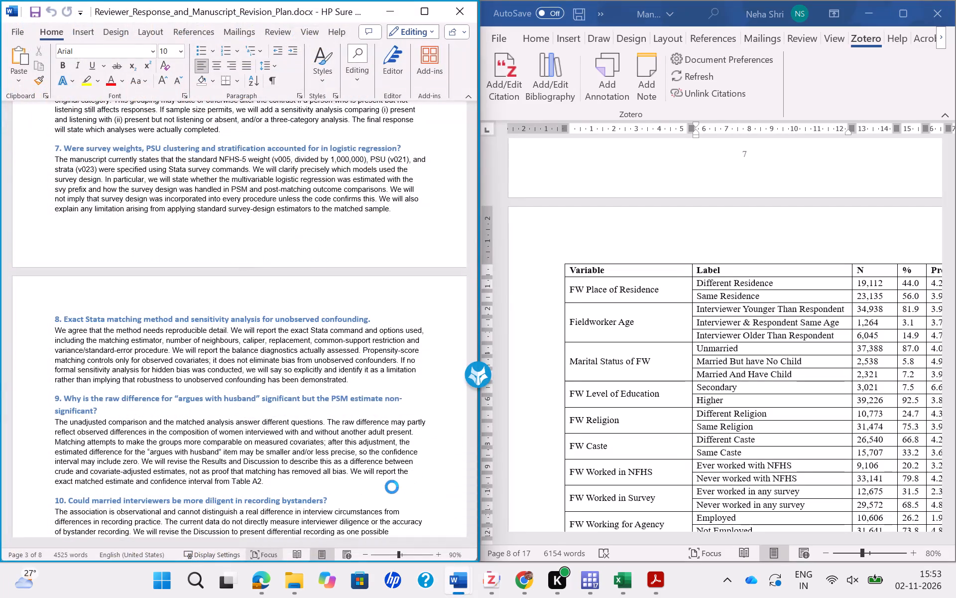
pyautogui.click(794, 492)
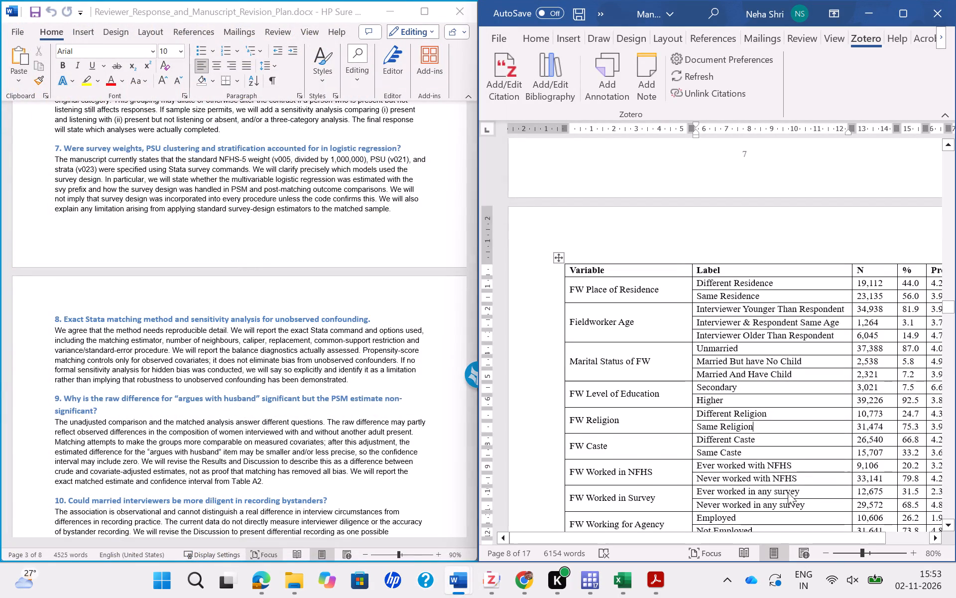
pyautogui.scroll(-1, 784, 493)
pyautogui.doubleClick(823, 553)
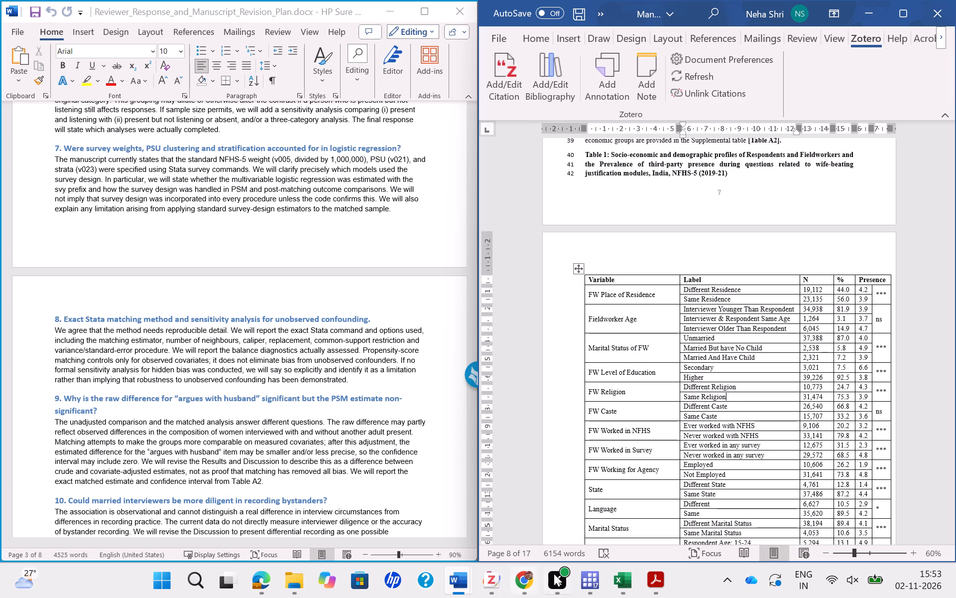
# Switch to the reviewer response document with the orange responses and correct the double space in "person into" in comment 4.
pyautogui.click(465, 579)
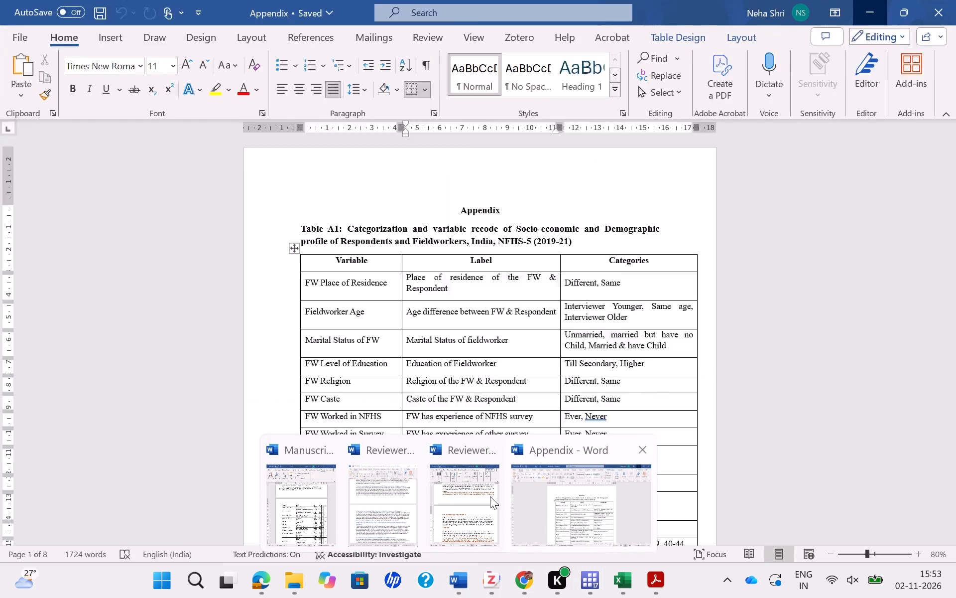
pyautogui.click(484, 495)
pyautogui.click(716, 427)
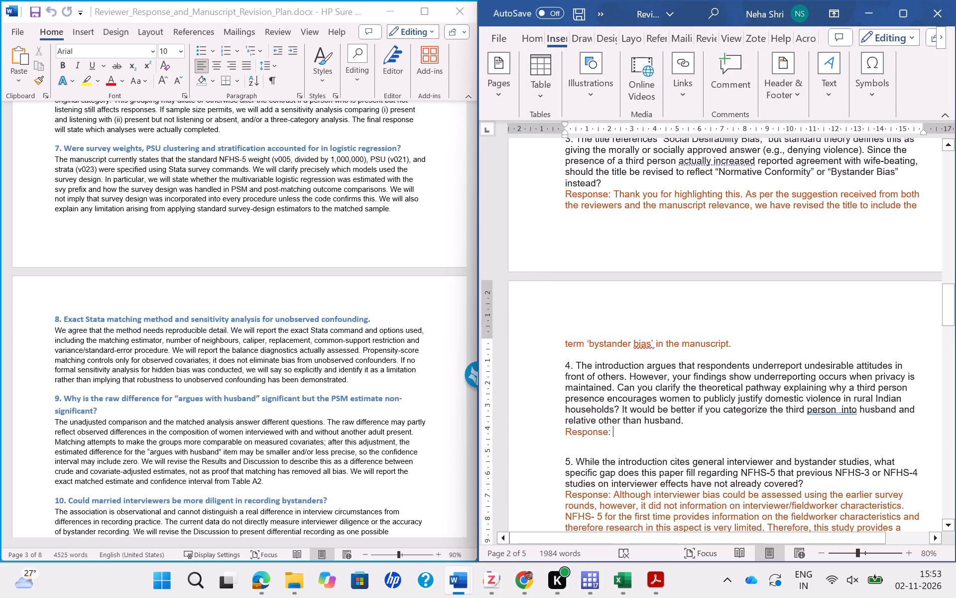
pyautogui.click(837, 412)
pyautogui.rightClick(837, 412)
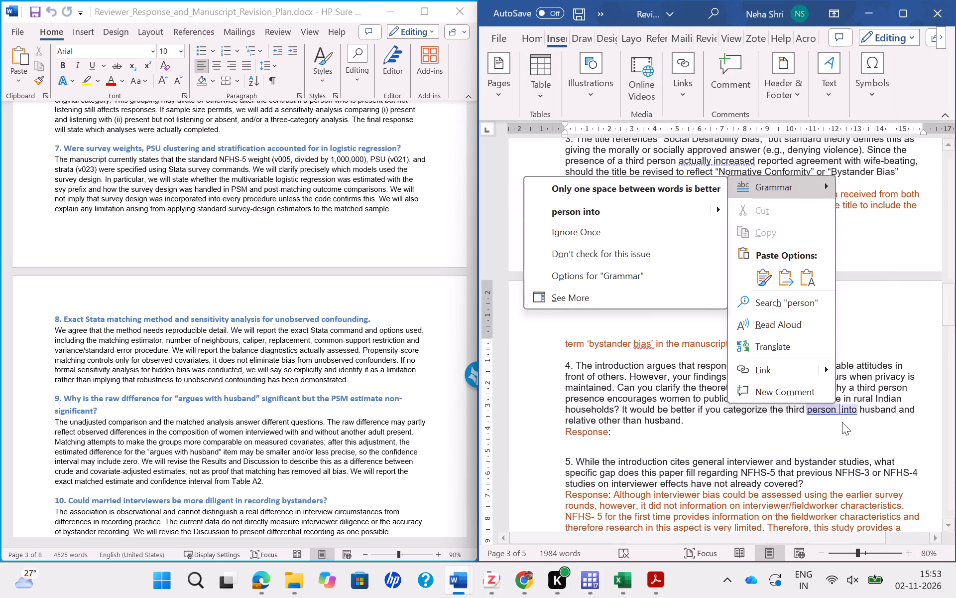
pyautogui.click(653, 210)
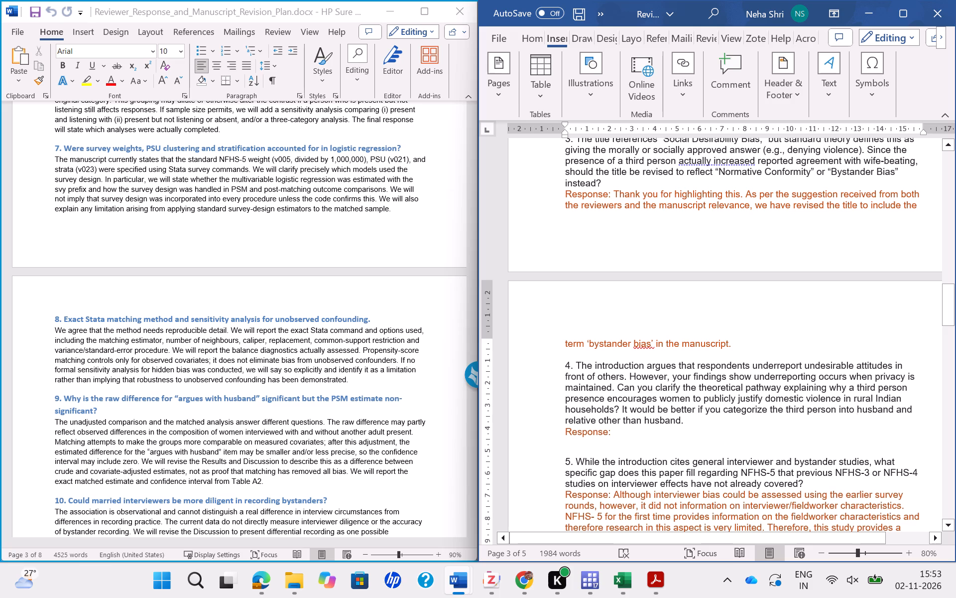
pyautogui.scroll(3, 206, 401)
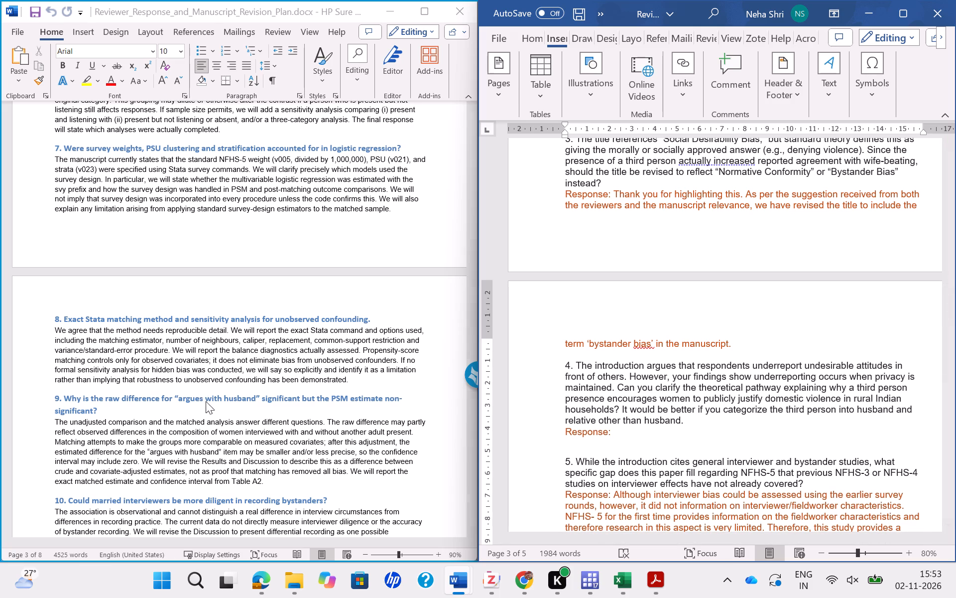
pyautogui.click(378, 10)
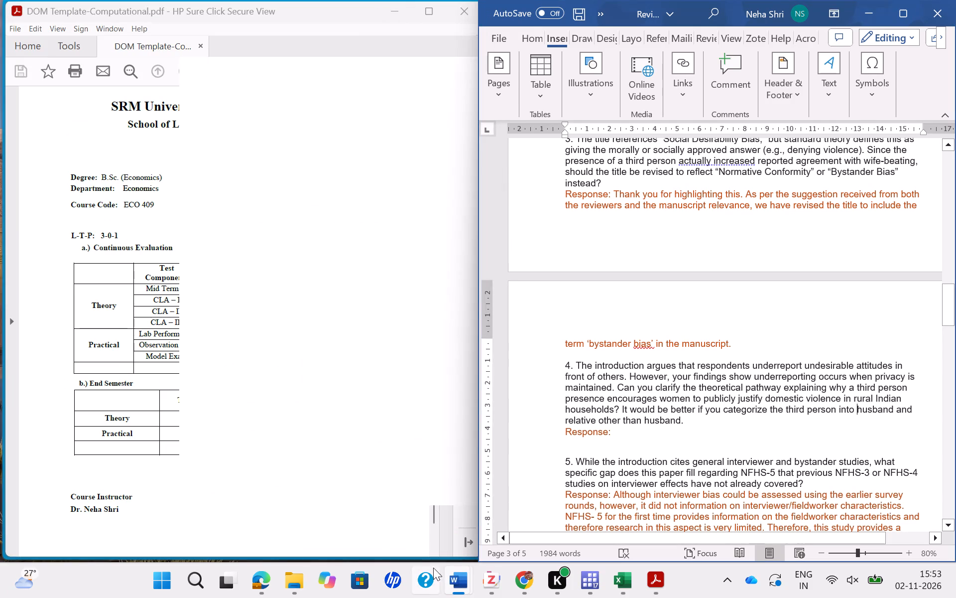
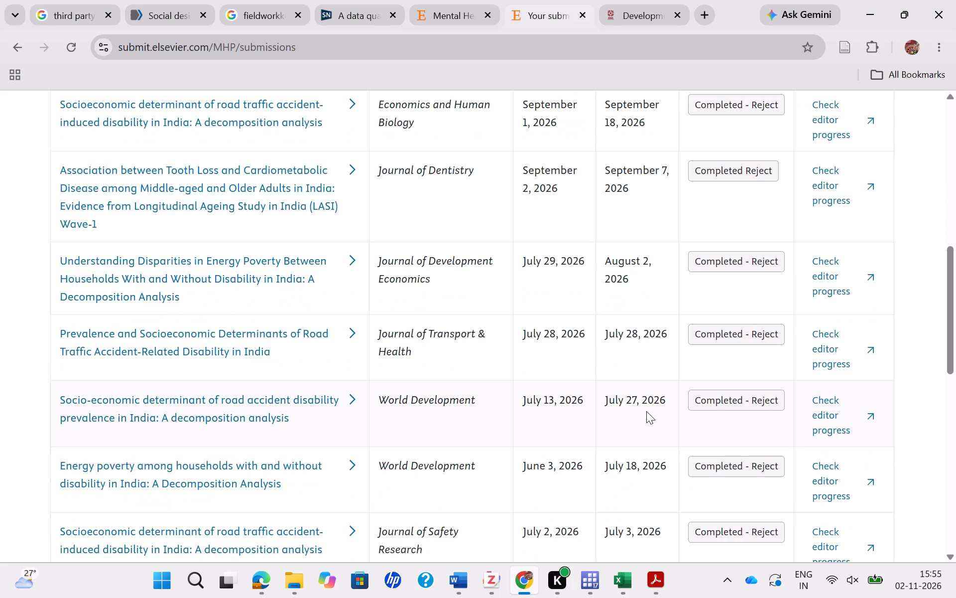
# Look through the list of submissions with other journals on the Mental Health & Prevention submissions page, checking journals, dates and statuses.
pyautogui.scroll(1, 646, 411)
pyautogui.scroll(-1, 646, 411)
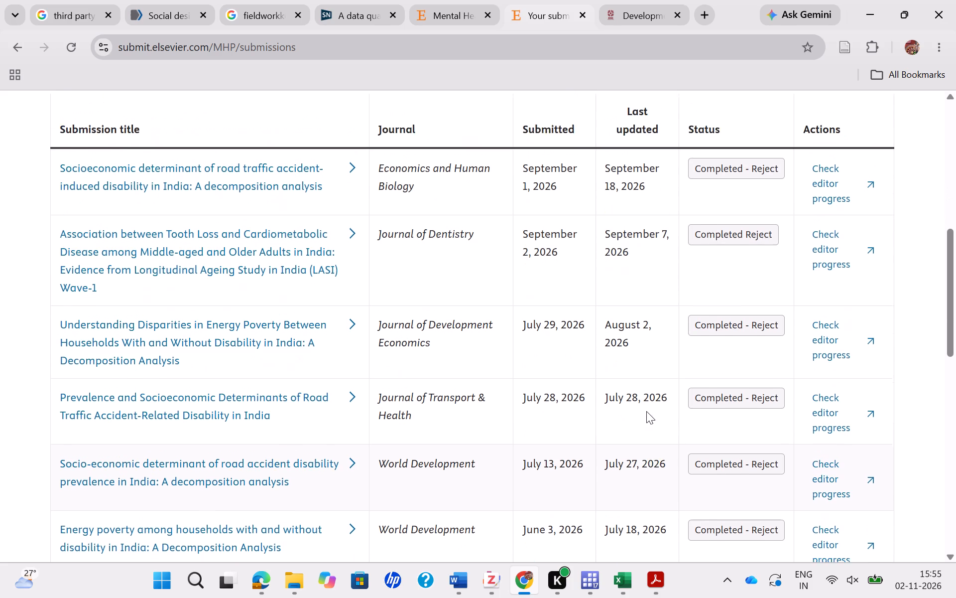
pyautogui.scroll(-3, 646, 411)
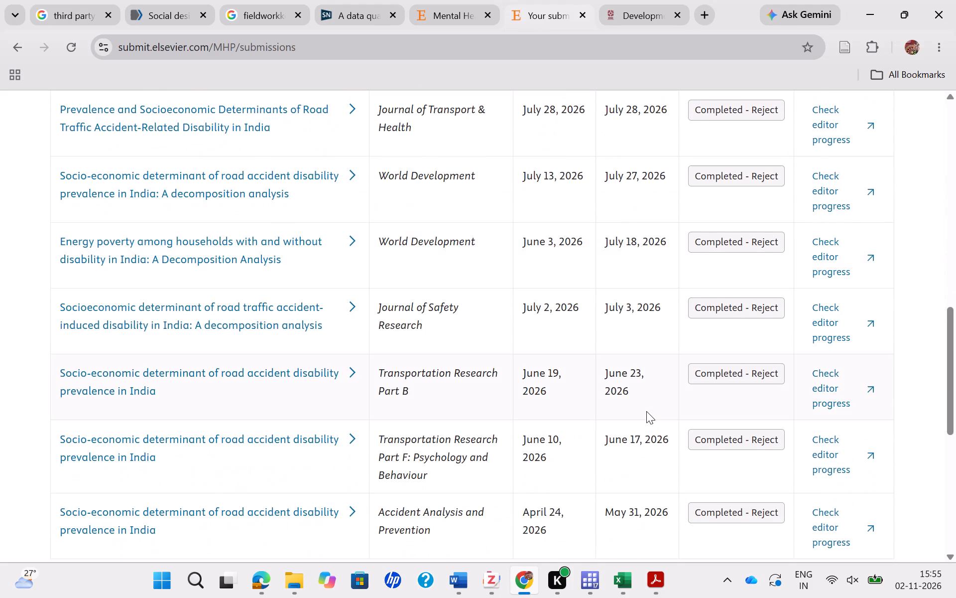
pyautogui.scroll(-2, 646, 411)
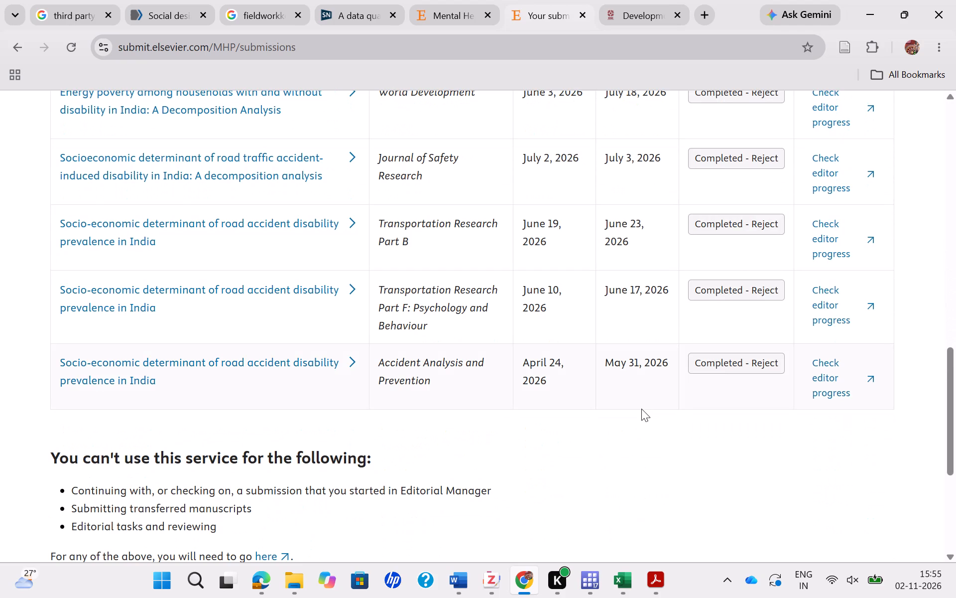
pyautogui.scroll(2, 641, 409)
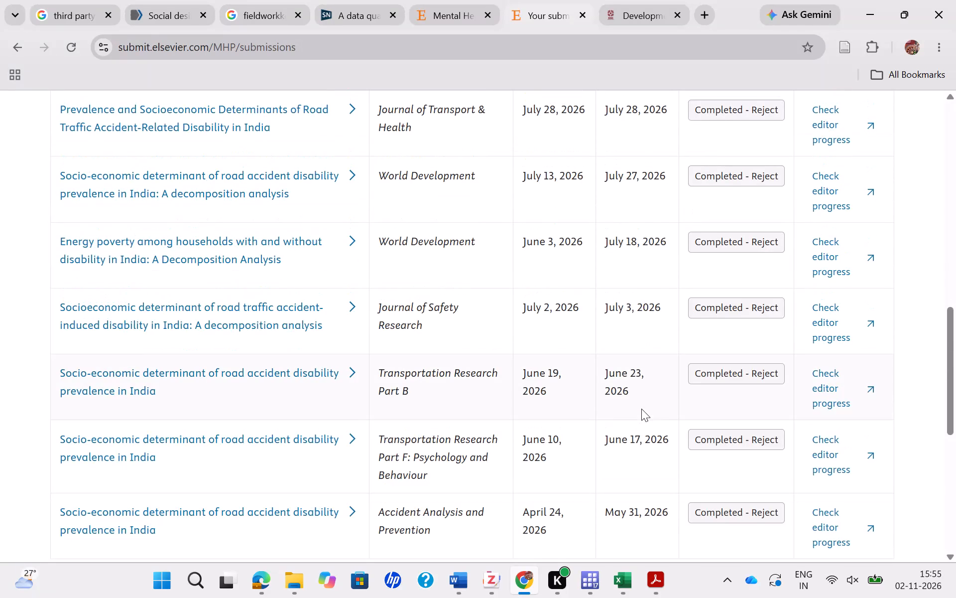
pyautogui.scroll(2, 641, 409)
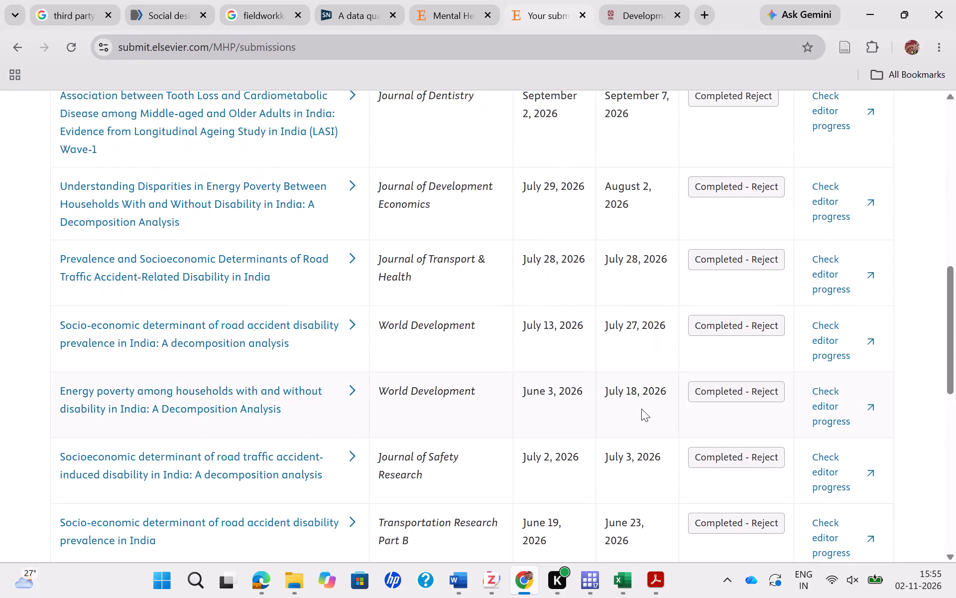
pyautogui.scroll(2, 641, 408)
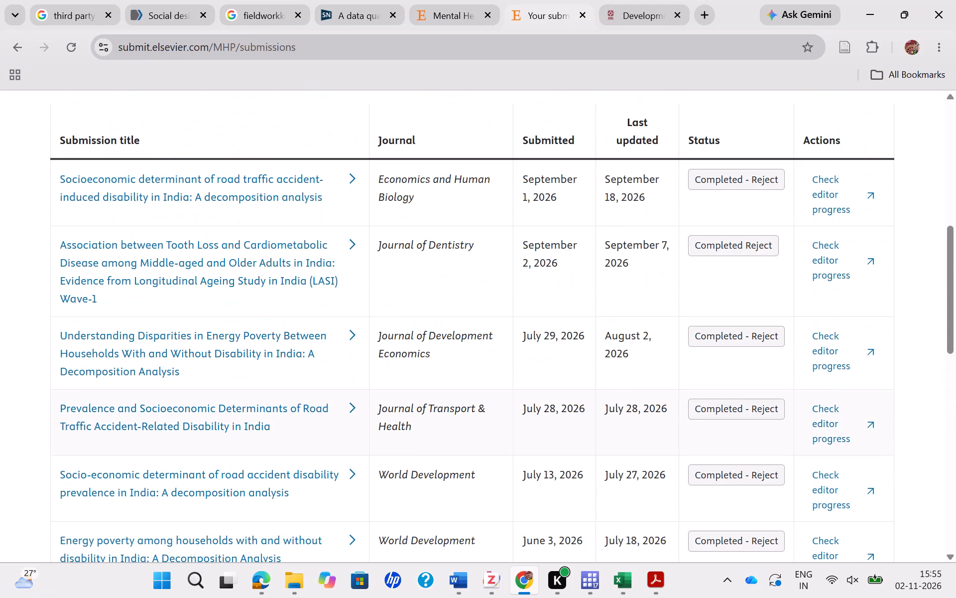
pyautogui.scroll(3, 641, 408)
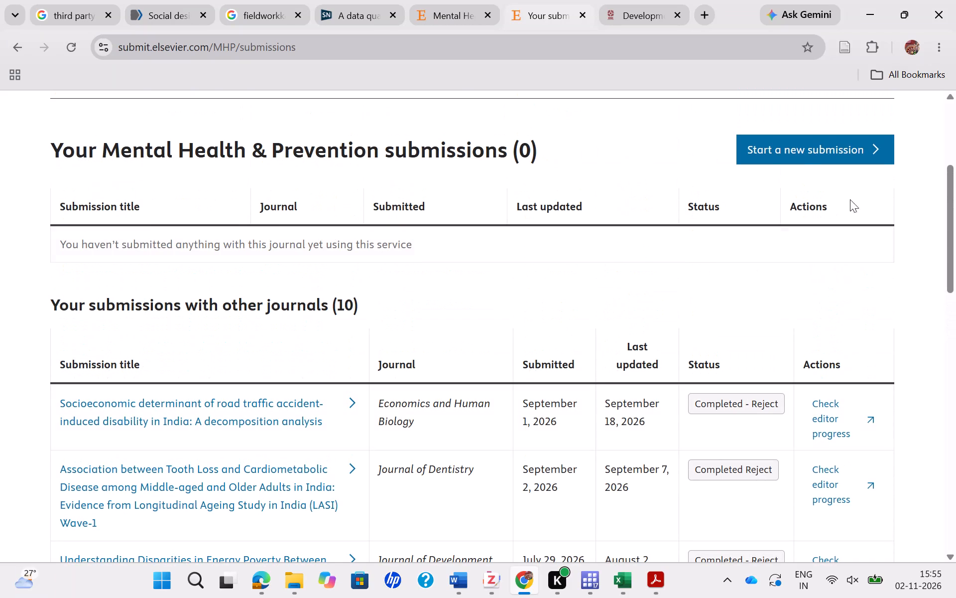
# Start a new Mental Health & Prevention submission with Full length article as the article type, and continue to the file upload stage.
pyautogui.click(787, 147)
pyautogui.scroll(2, 472, 349)
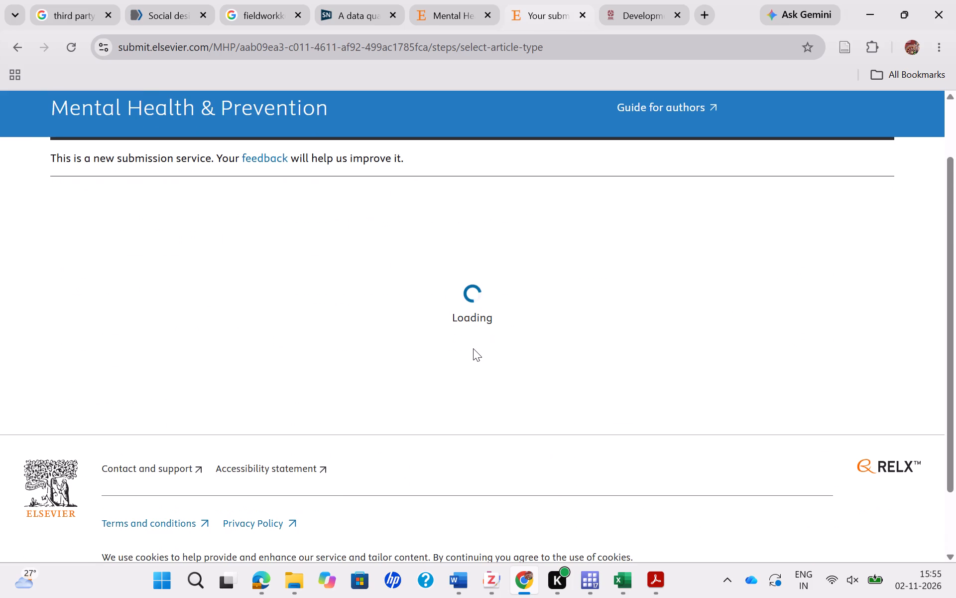
pyautogui.scroll(-3, 135, 397)
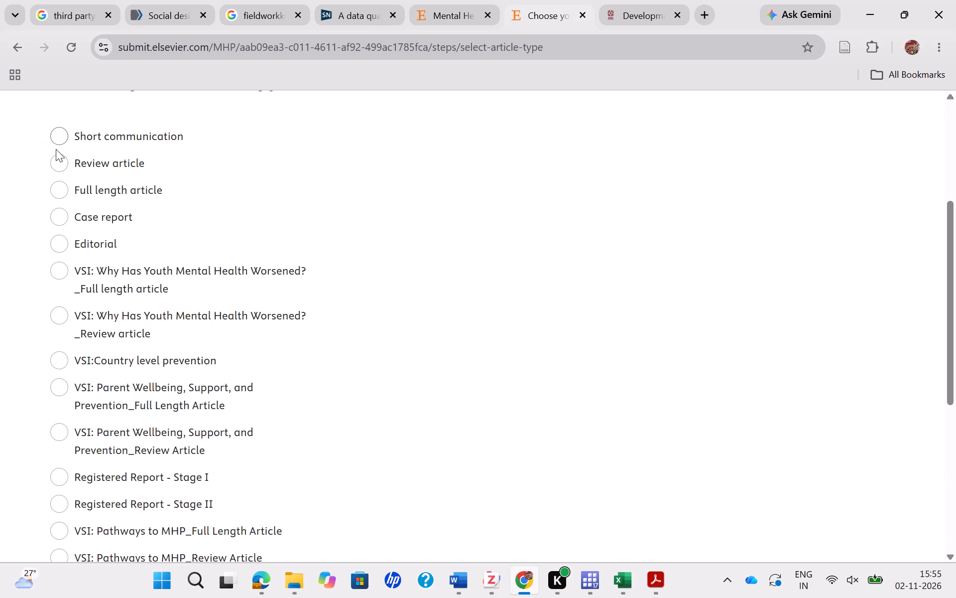
pyautogui.click(57, 193)
pyautogui.scroll(-2, 340, 338)
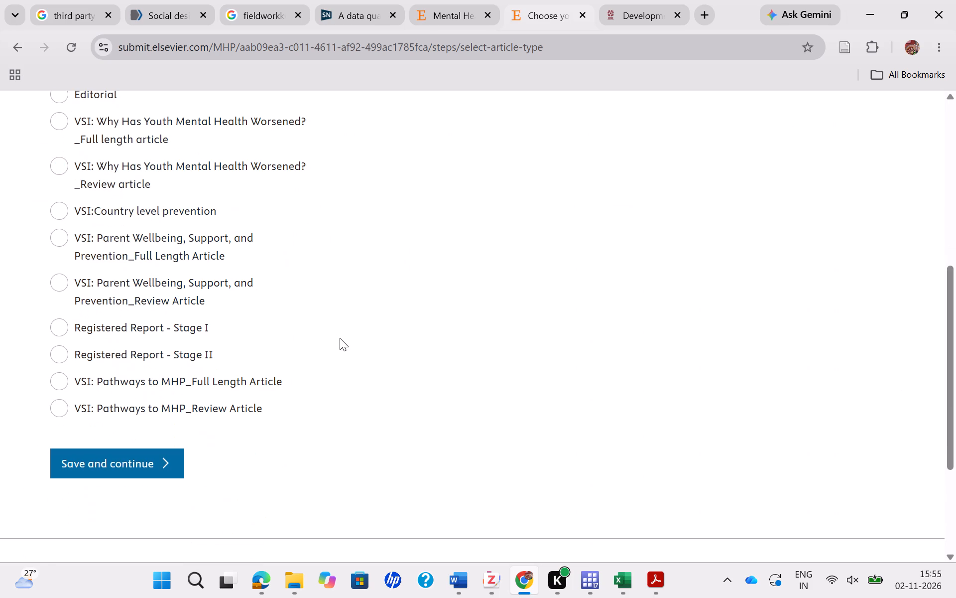
pyautogui.click(119, 474)
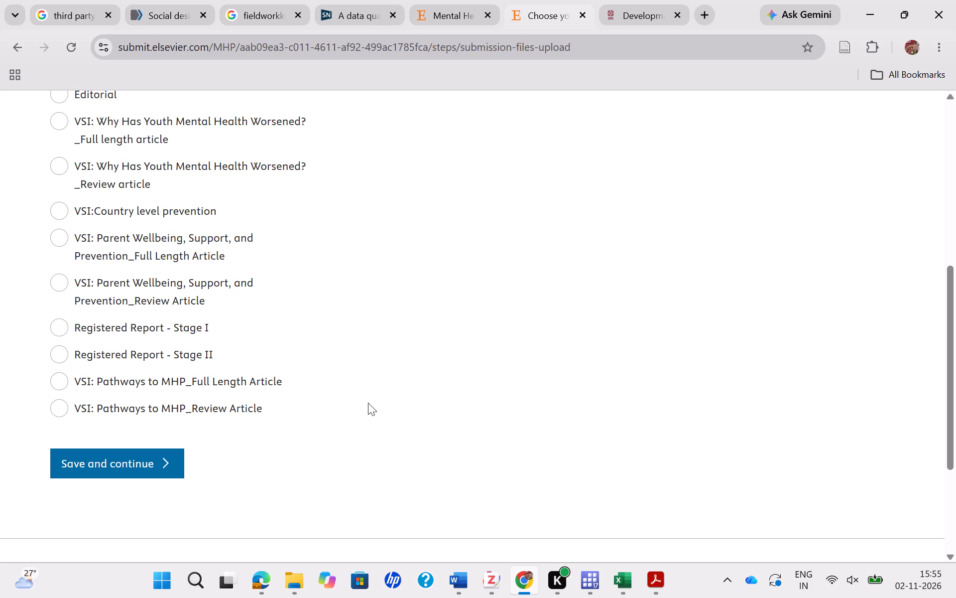
# Confirm that no authors of the manuscript have competing financial or non-financial interests.
pyautogui.scroll(-4, 368, 403)
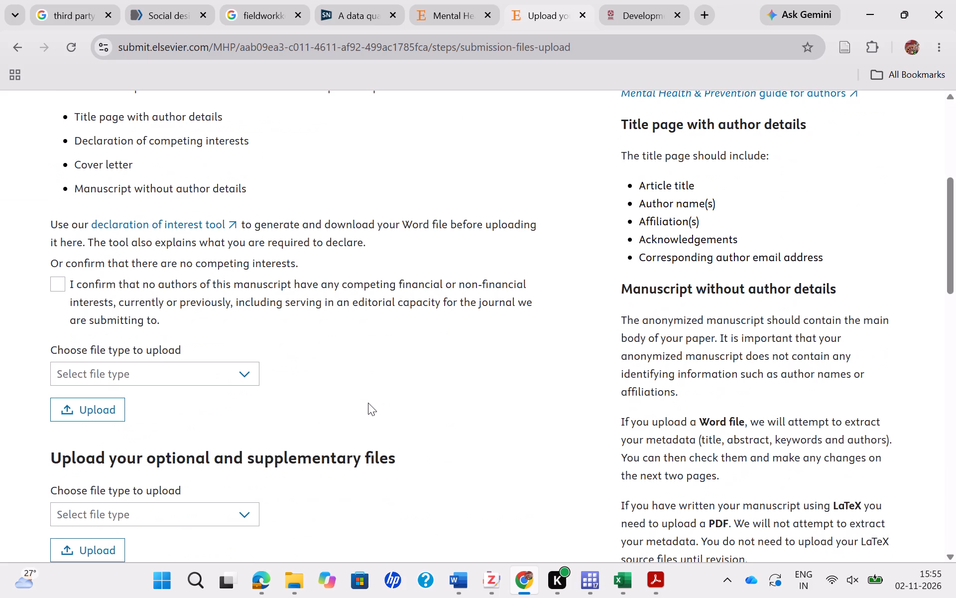
pyautogui.scroll(1, 367, 402)
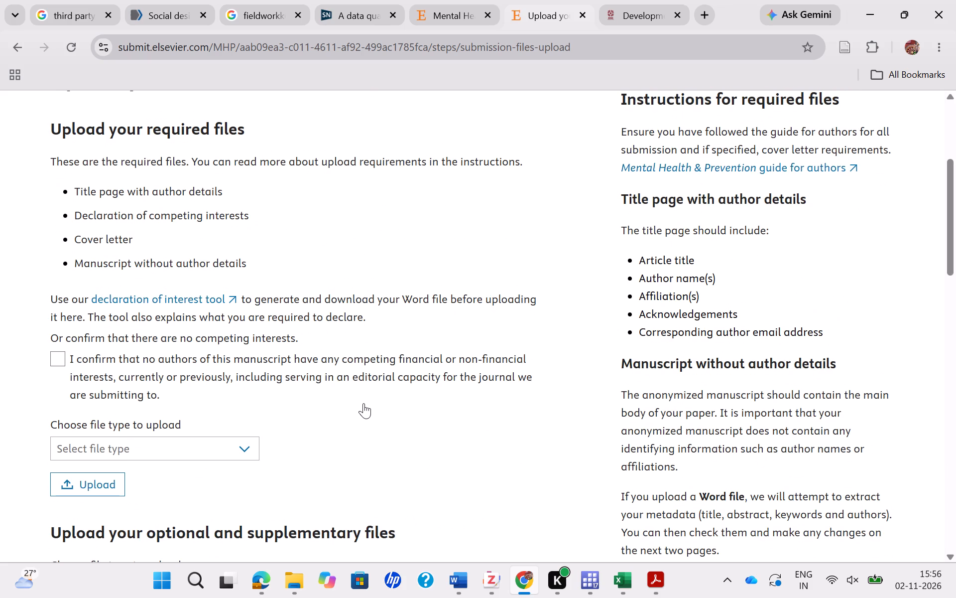
pyautogui.click(59, 357)
pyautogui.scroll(-1, 360, 448)
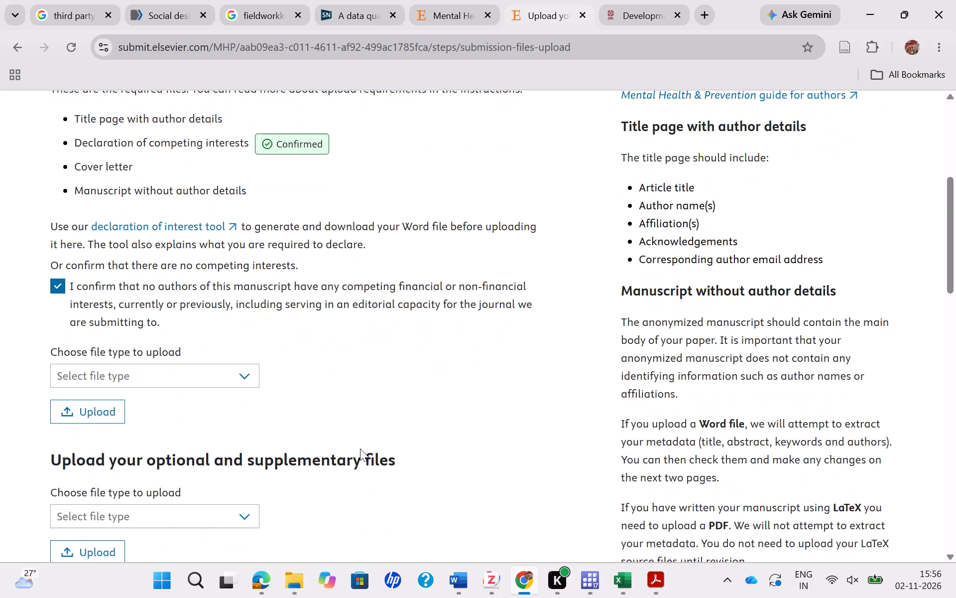
# Set the required file type to Title page with author details, and check the OneDrive Mental health folder in File Explorer for submission files.
pyautogui.click(156, 378)
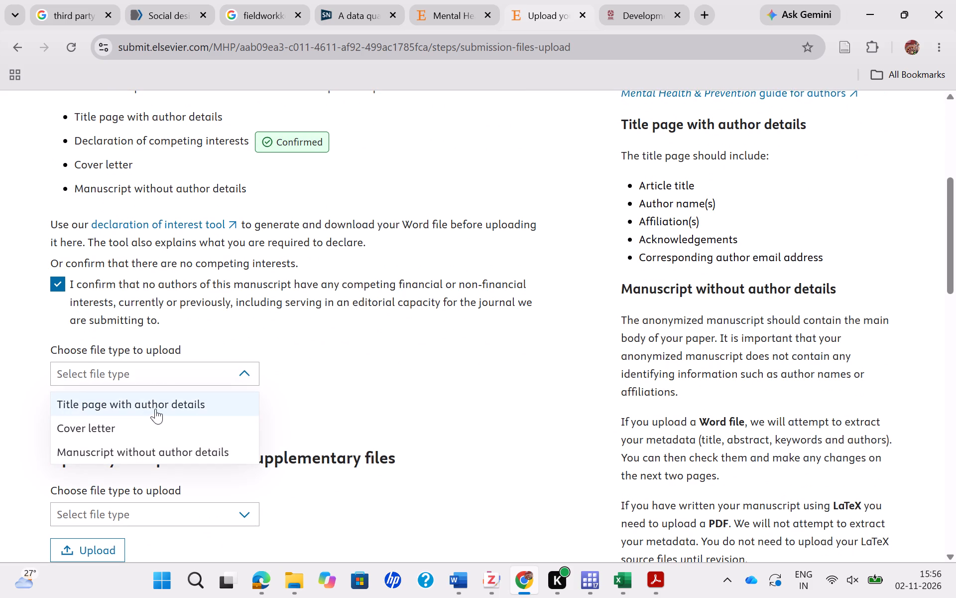
pyautogui.click(155, 409)
pyautogui.click(296, 578)
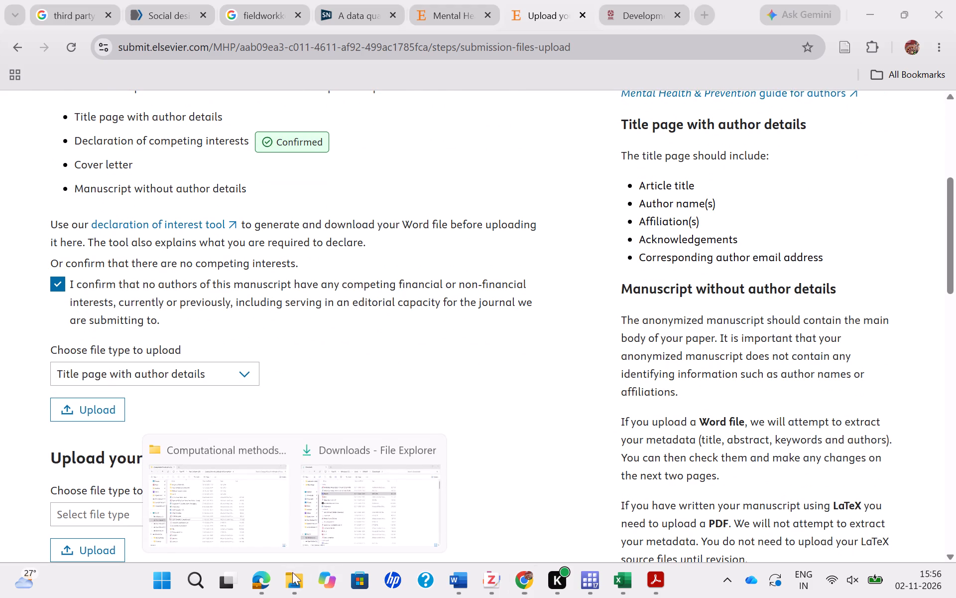
pyautogui.click(244, 495)
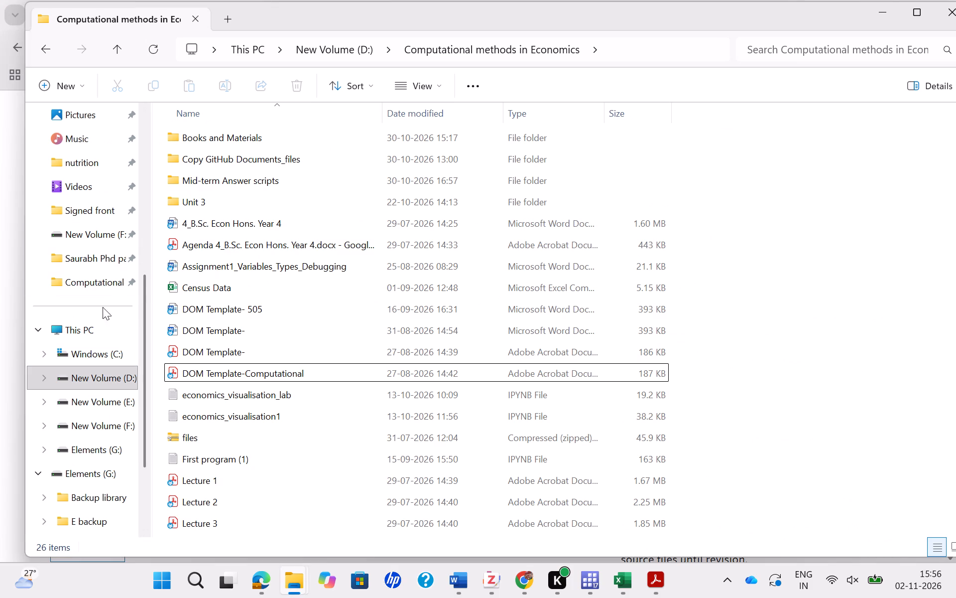
pyautogui.scroll(3, 98, 293)
pyautogui.click(82, 163)
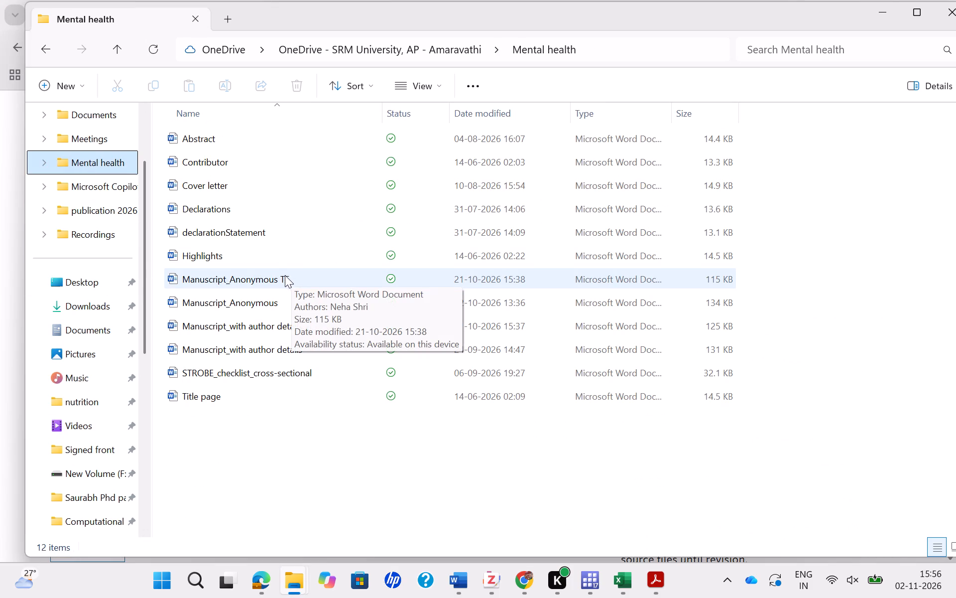
pyautogui.click(263, 585)
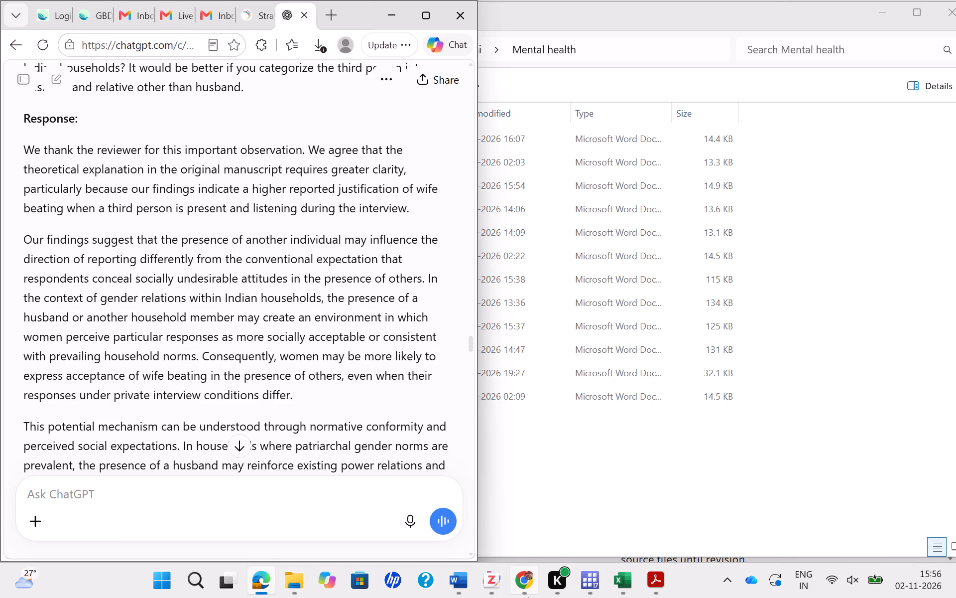
pyautogui.click(520, 584)
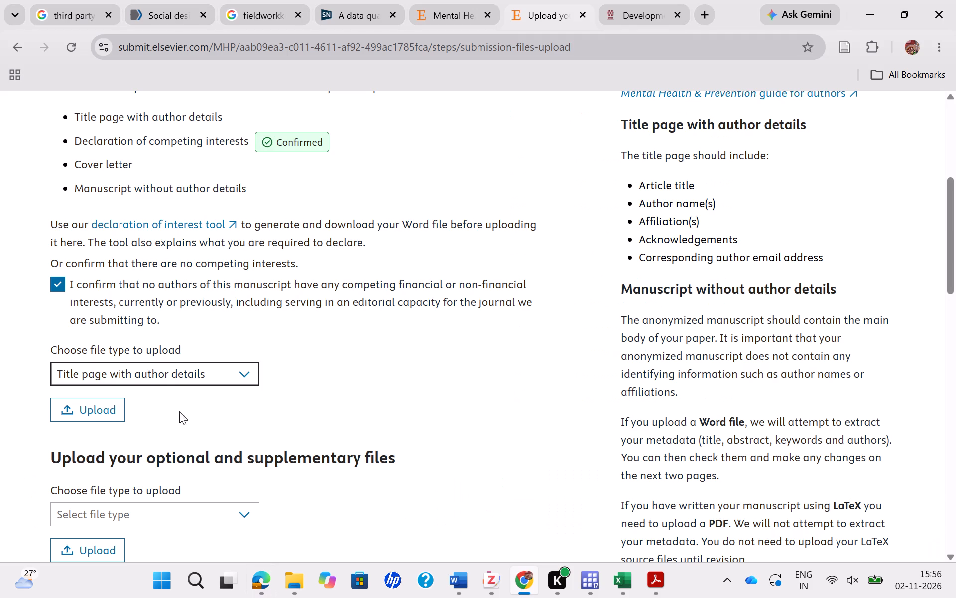
# Upload the Title page document from the OneDrive Mental health folder as the title page with author details.
pyautogui.click(99, 408)
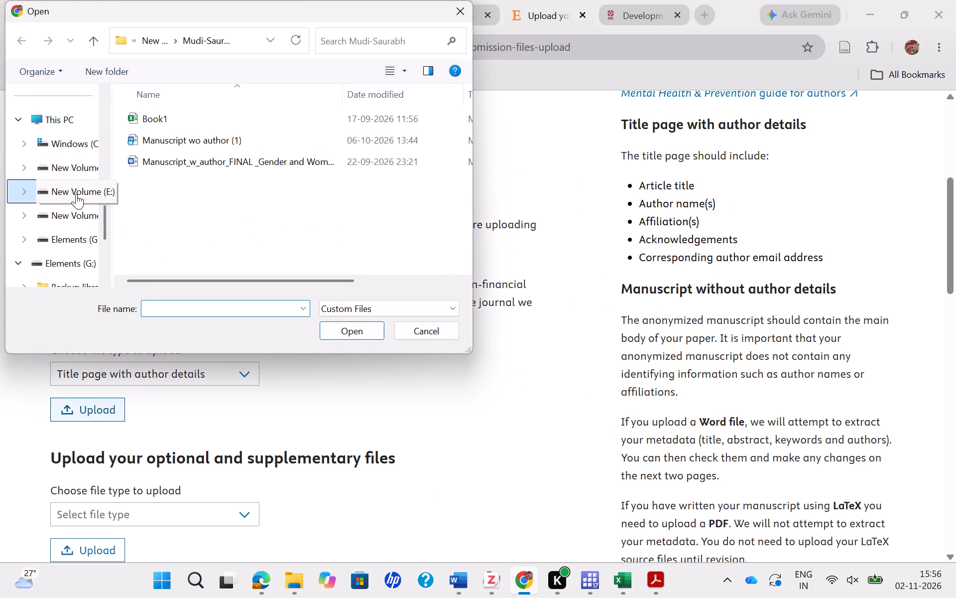
pyautogui.scroll(3, 76, 195)
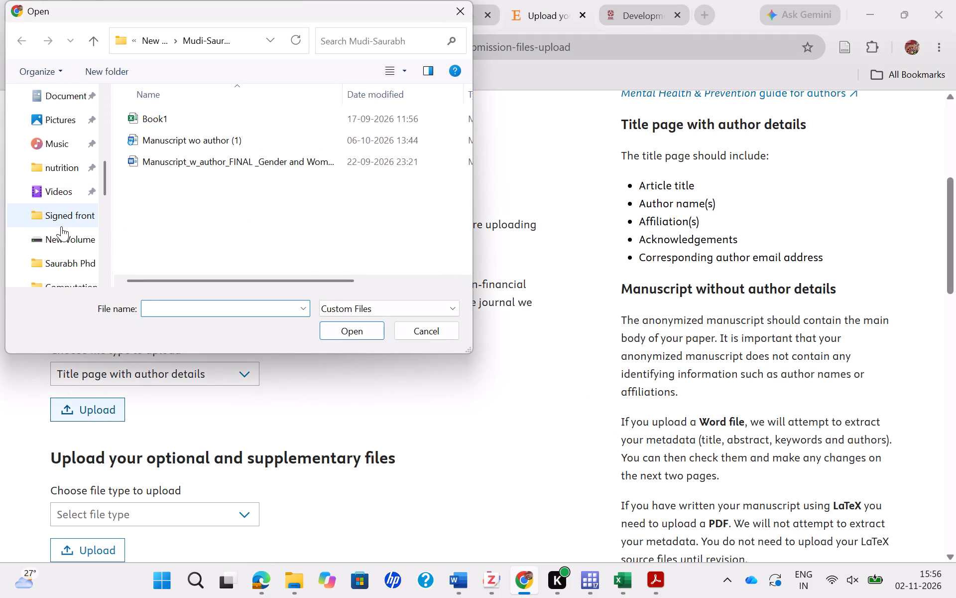
pyautogui.scroll(4, 61, 226)
pyautogui.click(69, 214)
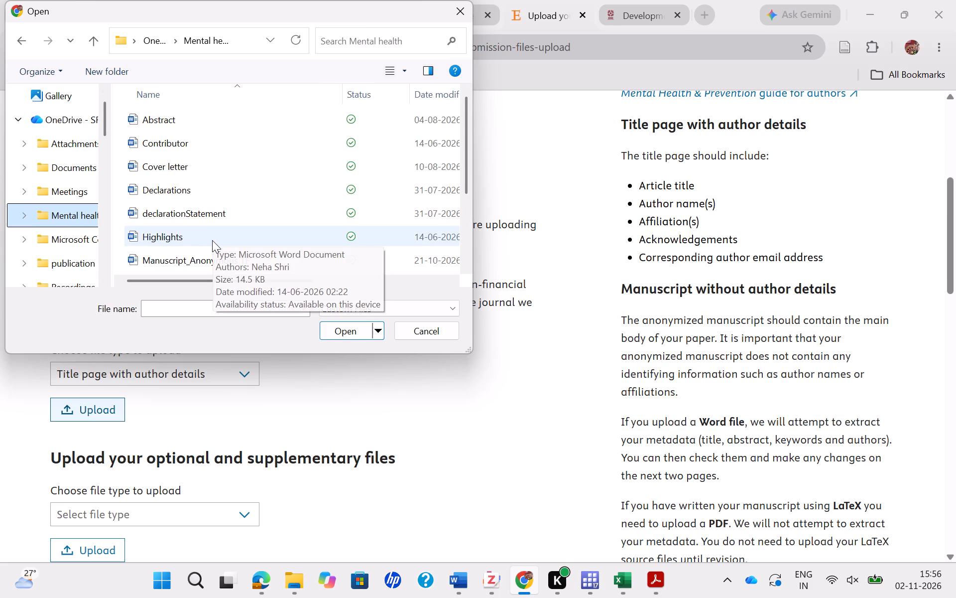
pyautogui.scroll(-1, 228, 230)
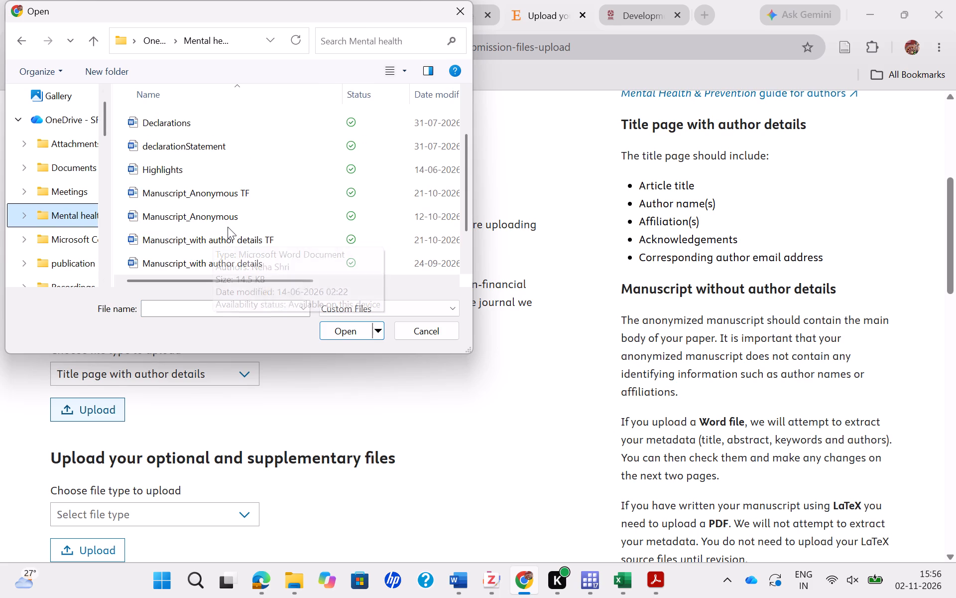
pyautogui.scroll(-1, 228, 227)
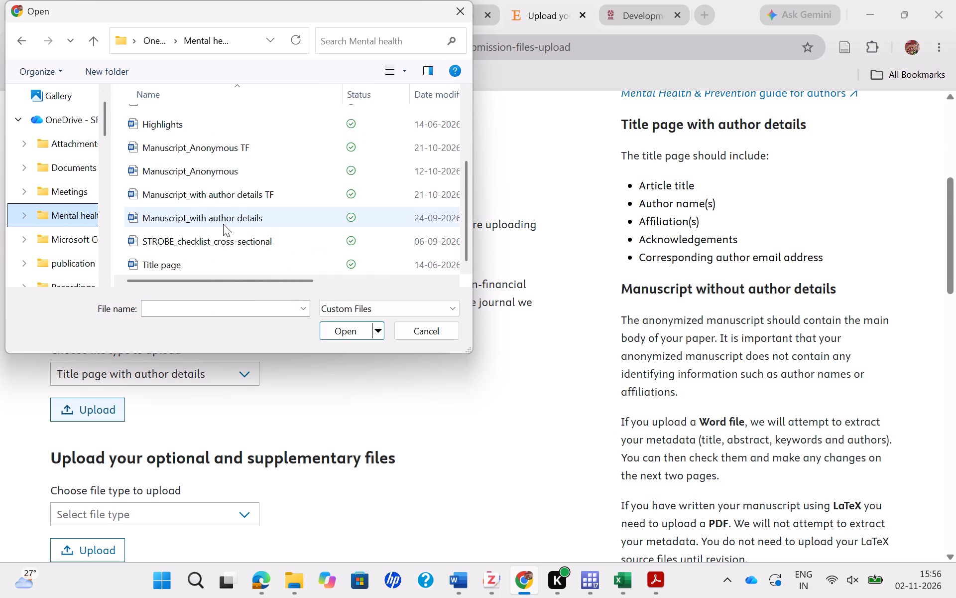
pyautogui.click(186, 264)
pyautogui.scroll(3, 239, 217)
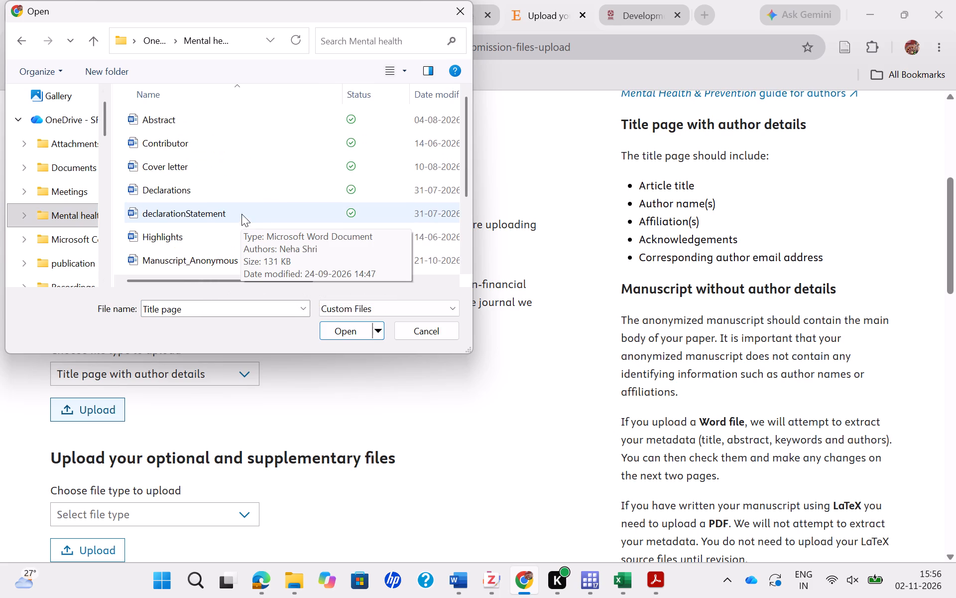
pyautogui.scroll(-3, 242, 210)
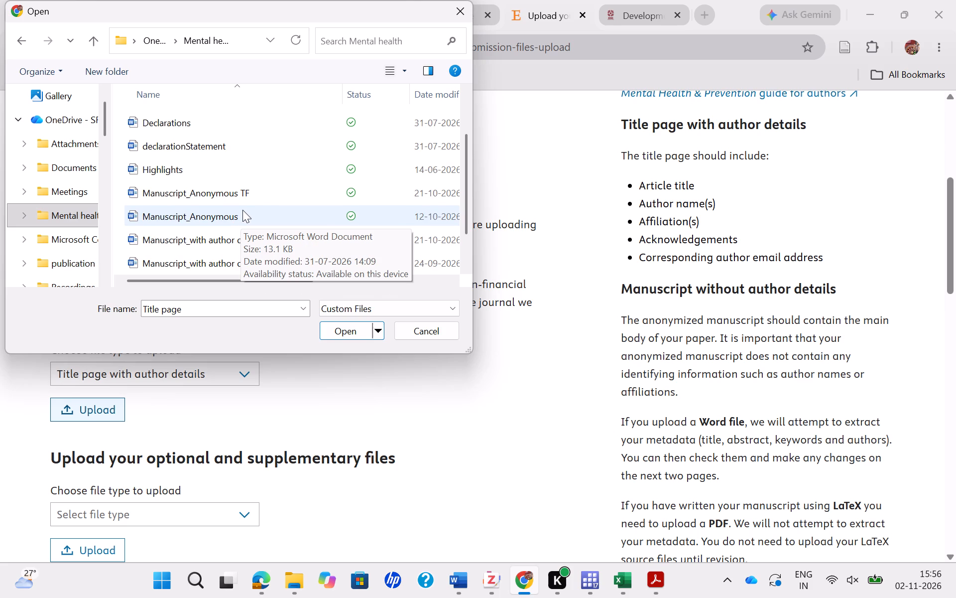
pyautogui.scroll(3, 242, 210)
pyautogui.scroll(-8, 242, 210)
pyautogui.click(334, 330)
pyautogui.scroll(-3, 321, 317)
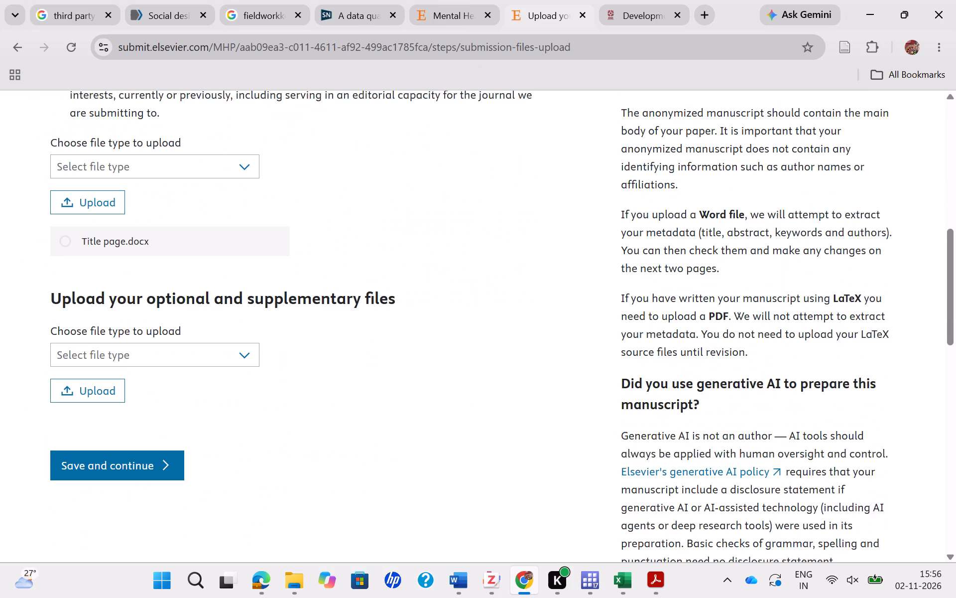
# Upload Manuscript_Anonymous TF from the Mental health folder as the manuscript without author details.
pyautogui.scroll(1, 186, 265)
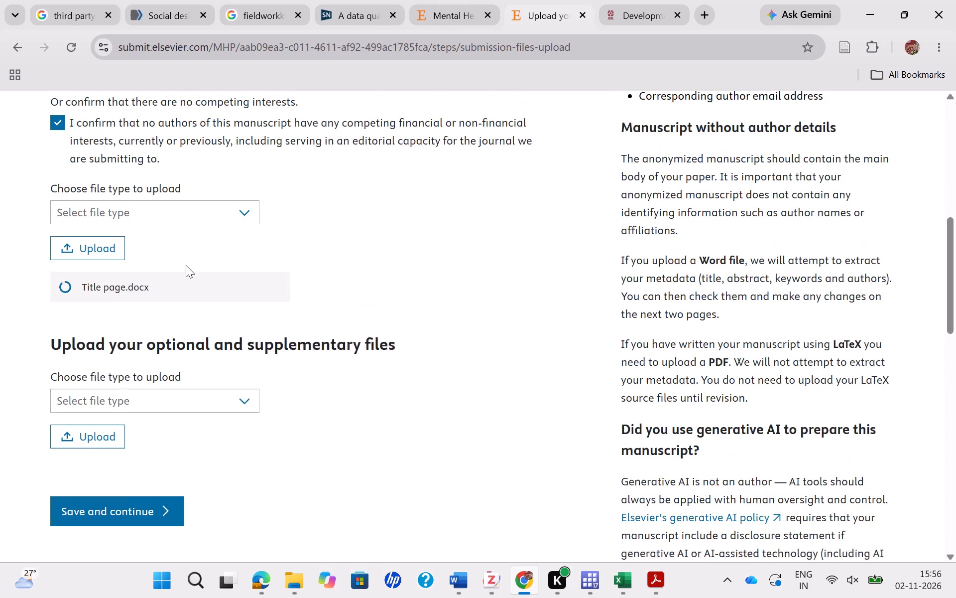
pyautogui.click(169, 227)
pyautogui.click(137, 294)
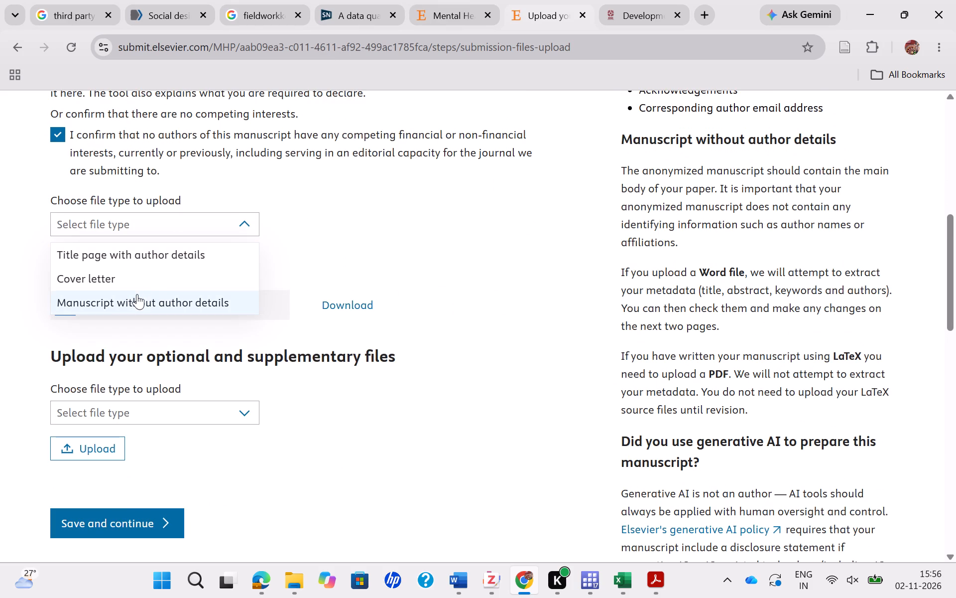
pyautogui.click(95, 263)
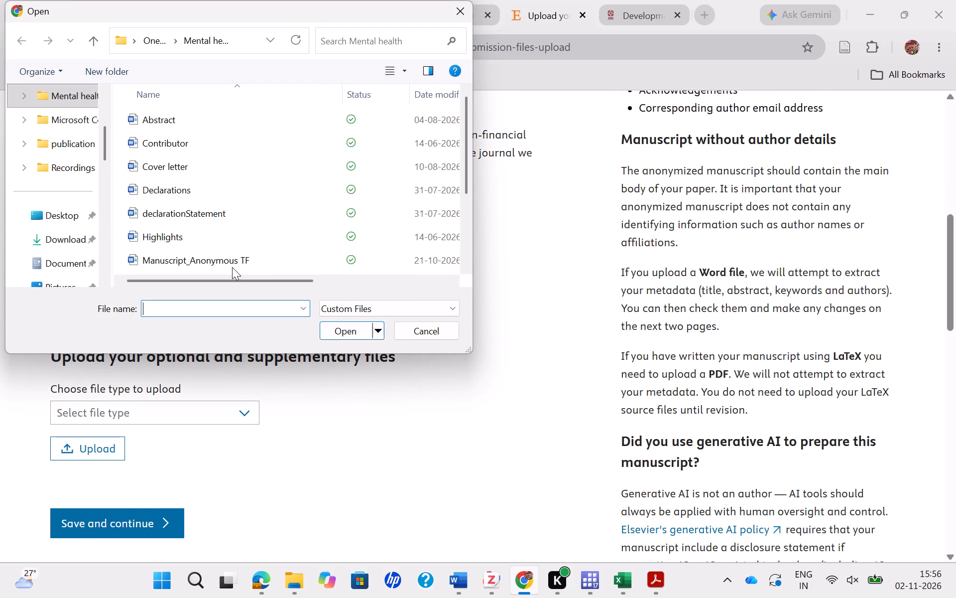
pyautogui.scroll(-1, 227, 258)
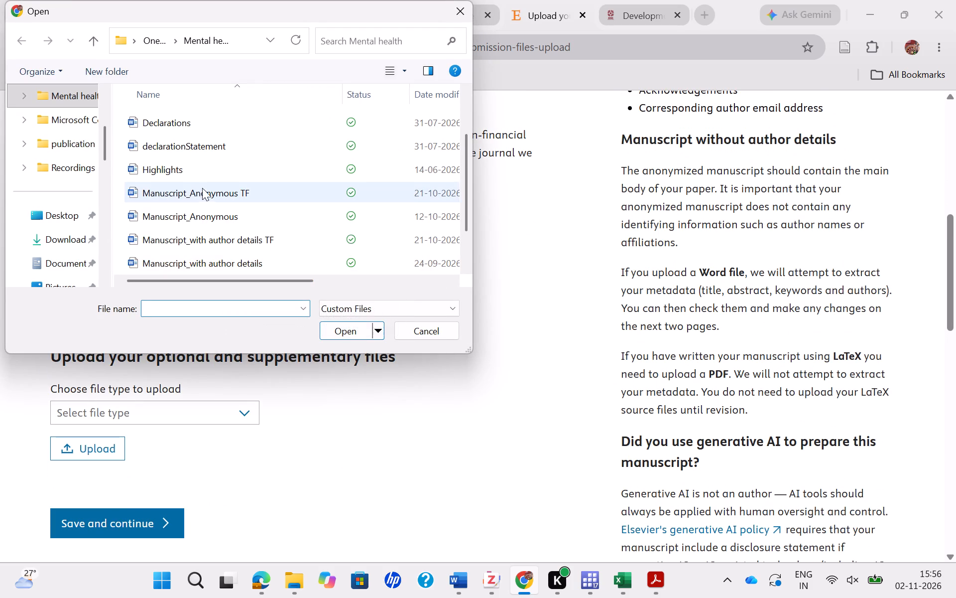
pyautogui.scroll(-1, 208, 253)
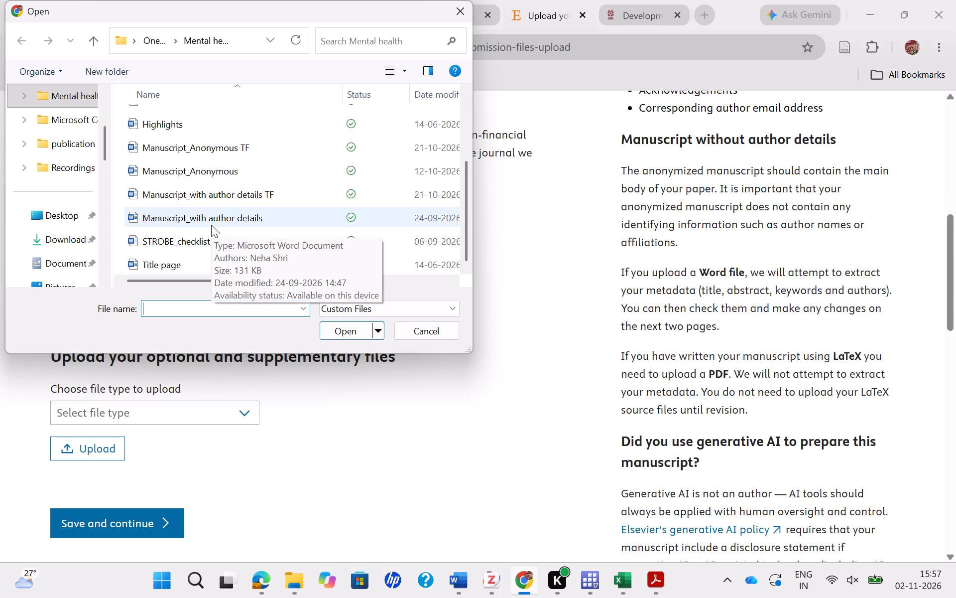
pyautogui.click(188, 150)
pyautogui.click(351, 330)
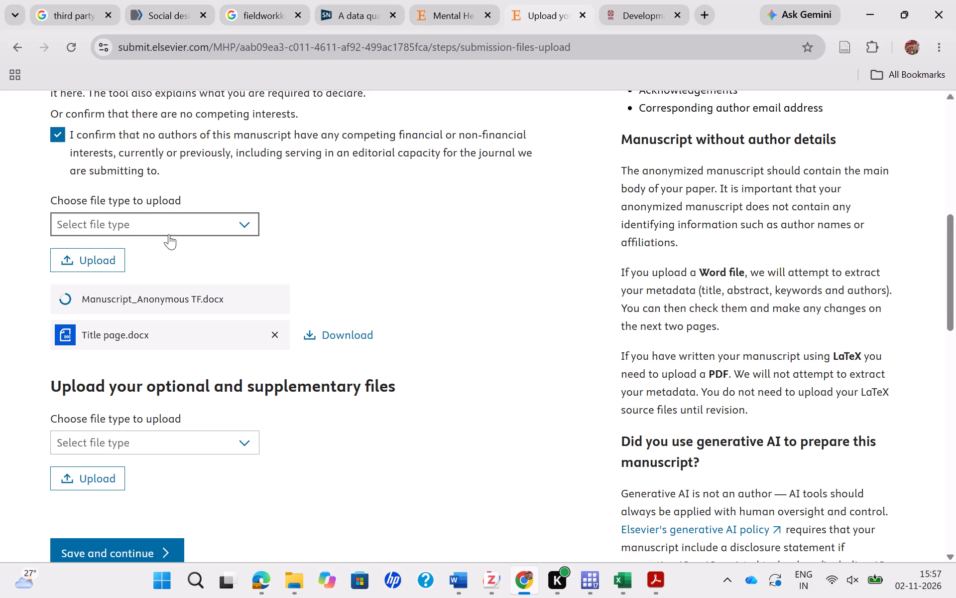
# Set the required file type for the next upload to Cover letter.
pyautogui.click(194, 223)
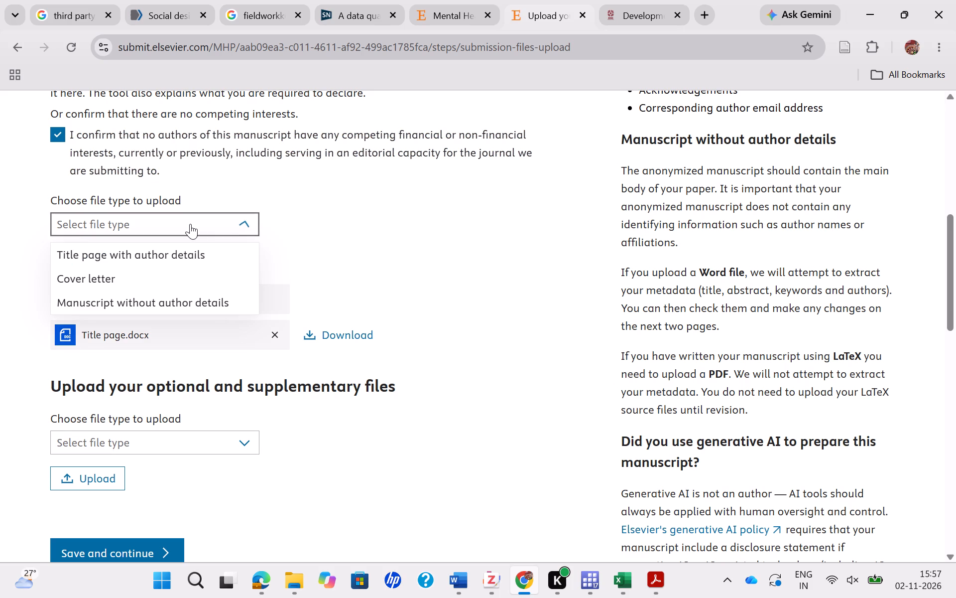
pyautogui.click(105, 281)
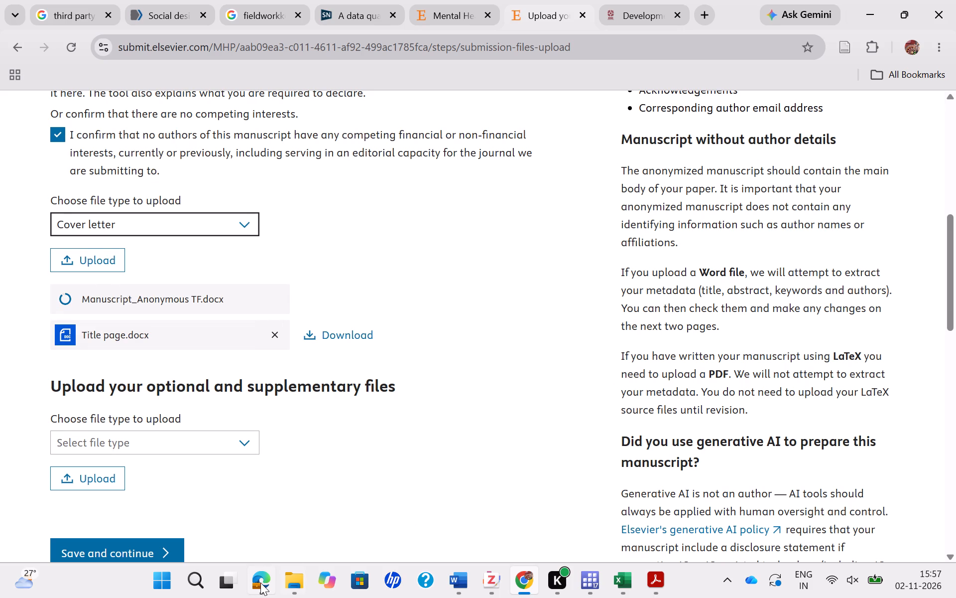
pyautogui.scroll(9, 469, 378)
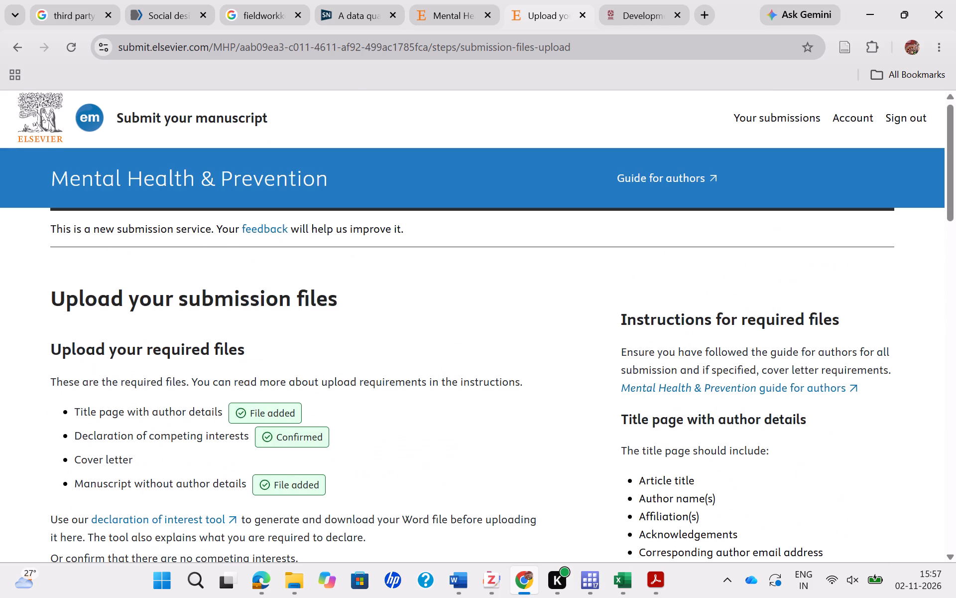
# Open Cover letter from the OneDrive Mental health folder in Word and change the first paragraph's journal name to Mental Health and Prevention.
pyautogui.click(298, 589)
pyautogui.click(294, 596)
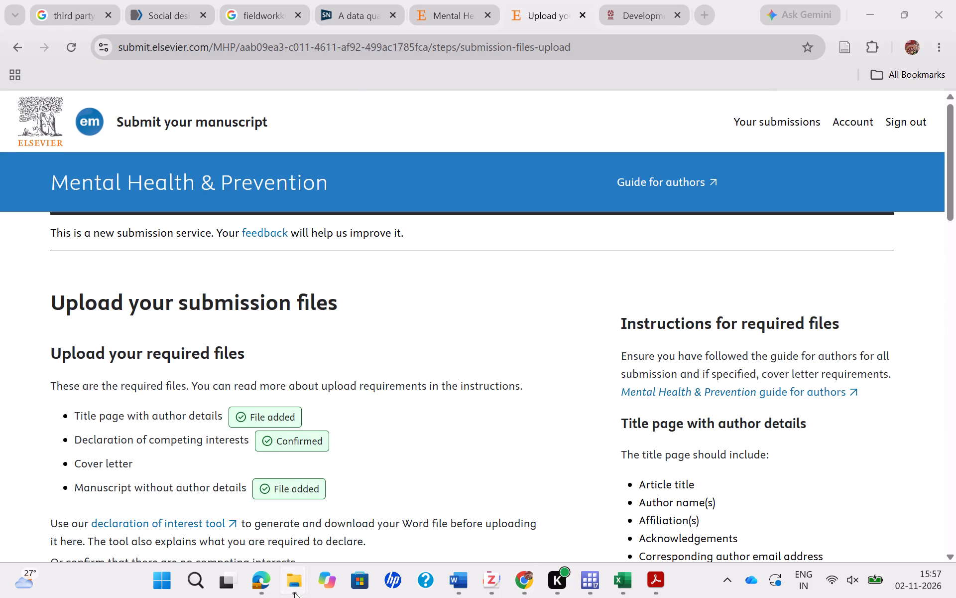
pyautogui.click(247, 522)
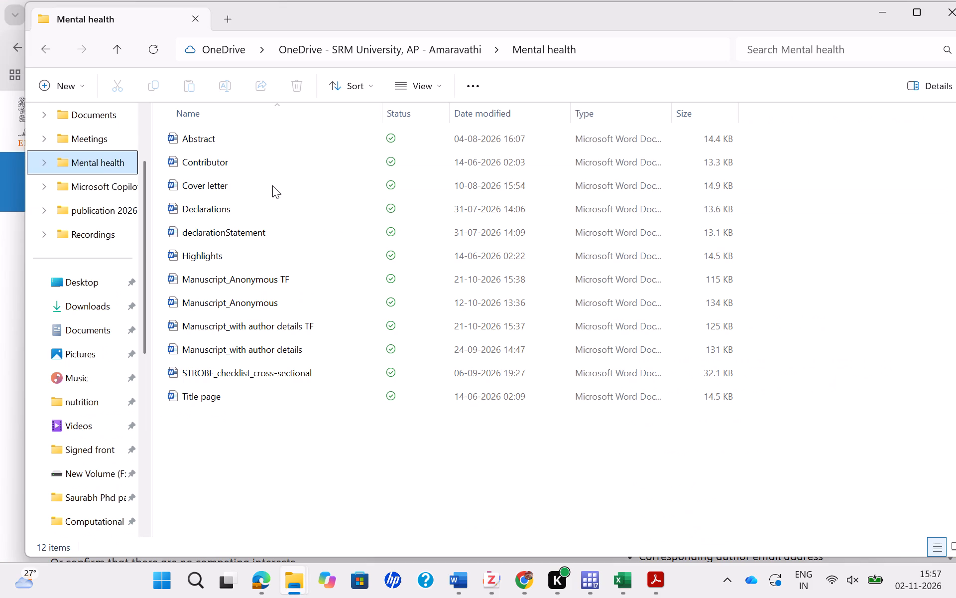
pyautogui.doubleClick(272, 185)
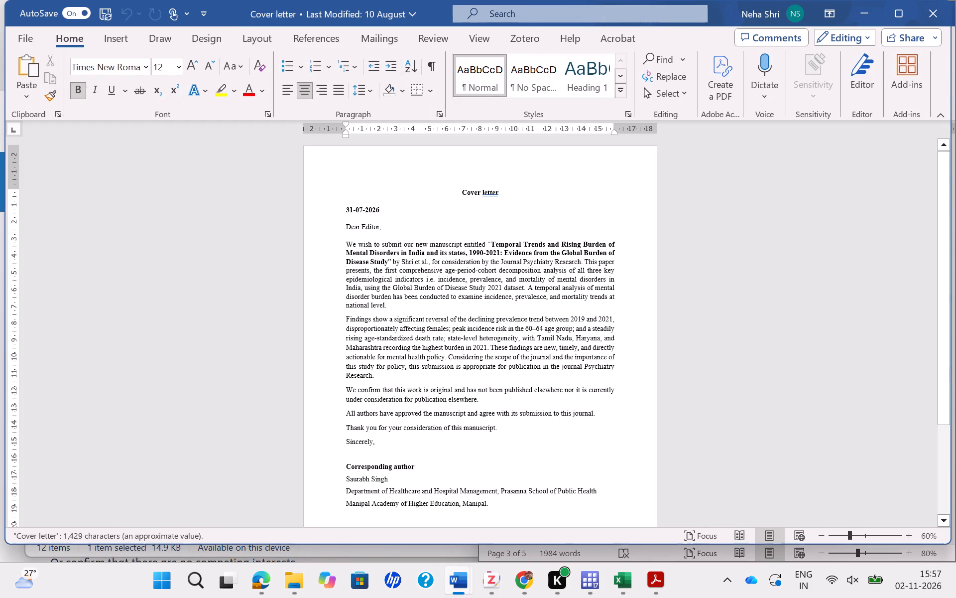
pyautogui.moveTo(524, 264); pyautogui.dragTo(568, 262)
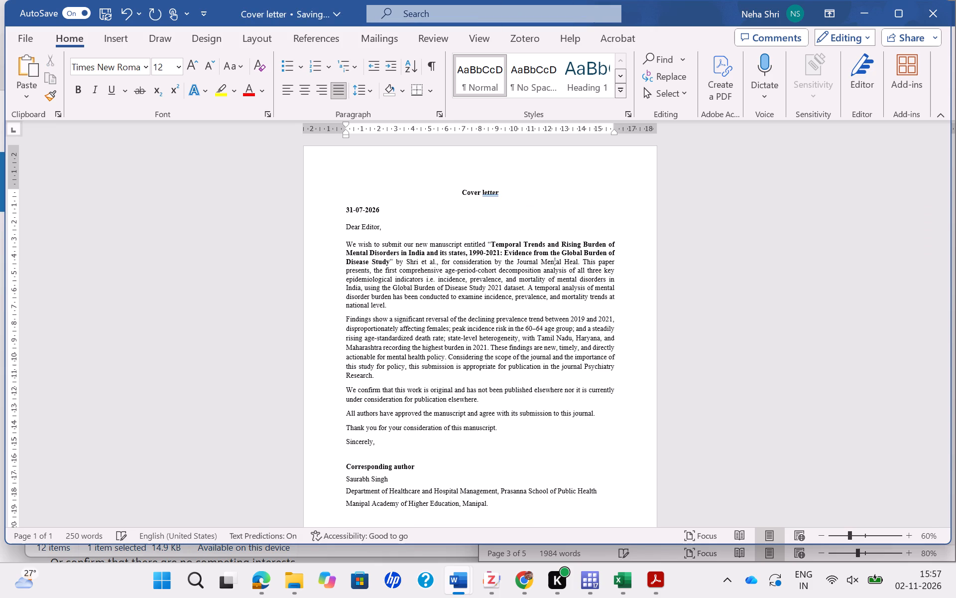
pyautogui.press('BackSpace')
pyautogui.write('th ans')
pyautogui.press('BackSpace')
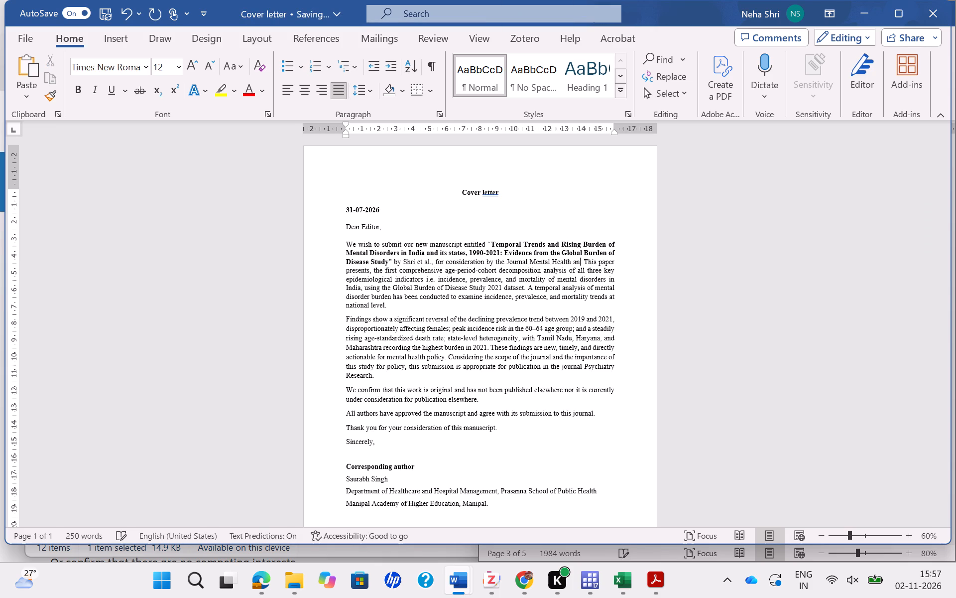
pyautogui.write('d')
pyautogui.press('space')
pyautogui.write('revne')
pyautogui.press('BackSpace')
pyautogui.press('BackSpace')
pyautogui.write('ention')
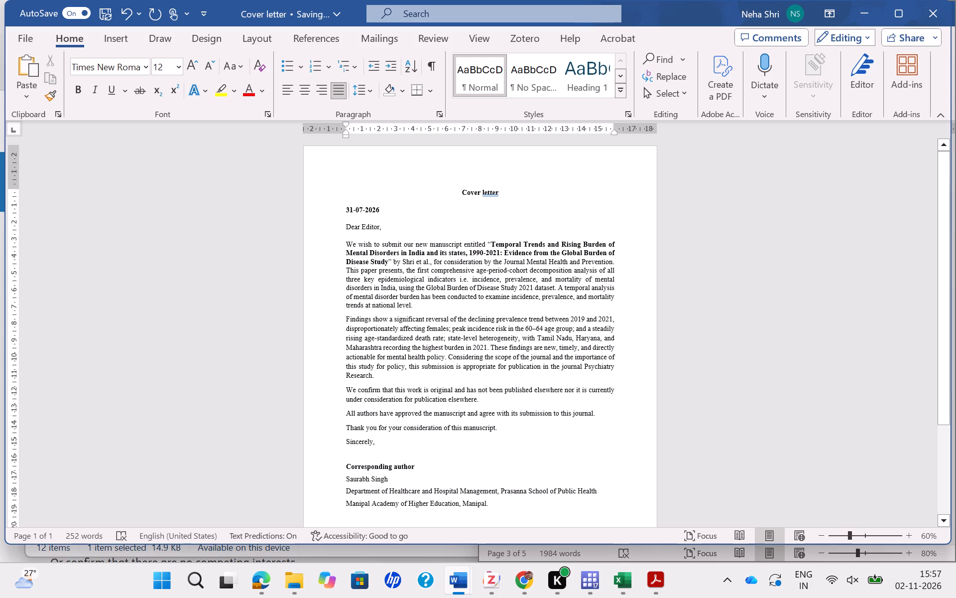
# Copy the new journal name over Psychiatry Research at the end of the second paragraph, keep the paragraph break, and save the cover letter.
pyautogui.moveTo(528, 261); pyautogui.dragTo(587, 262)
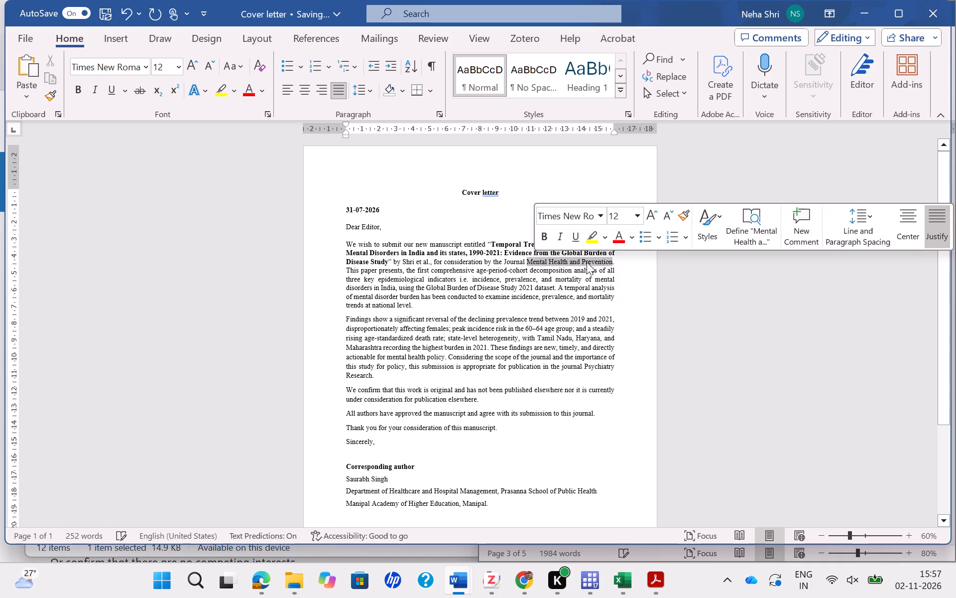
pyautogui.hotkey('ctrl', 'c')
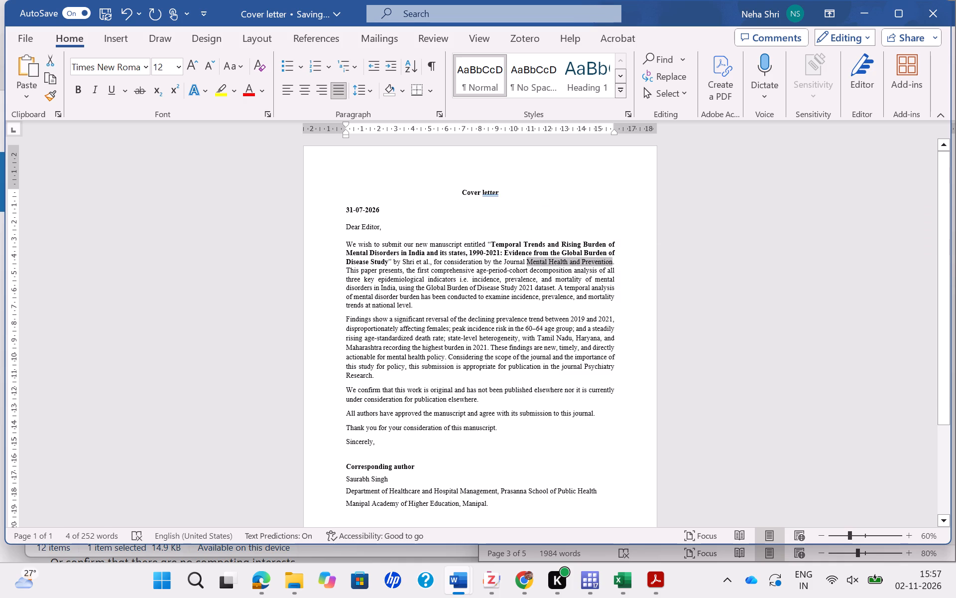
pyautogui.click(585, 368)
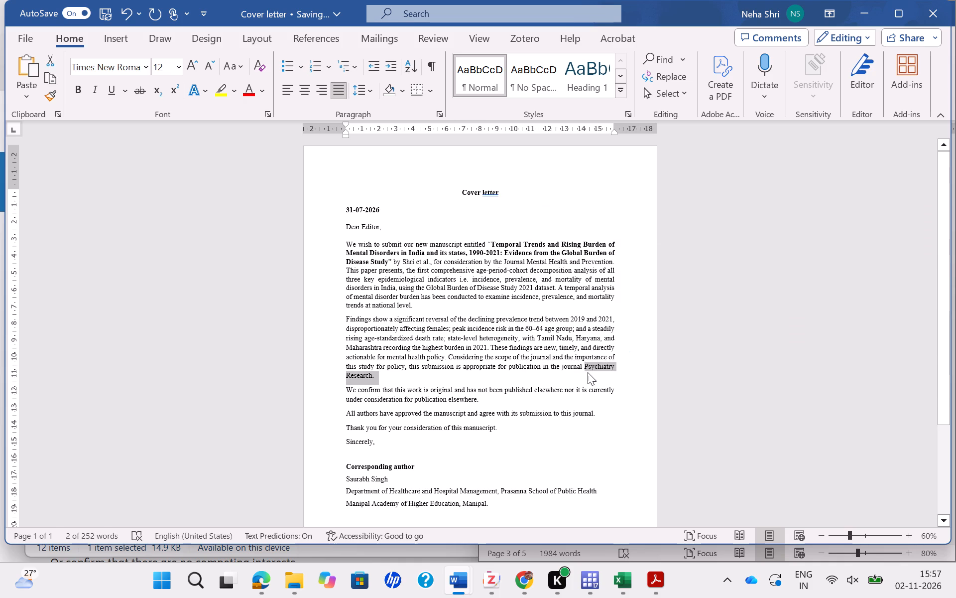
pyautogui.hotkey('ctrl', 'v')
pyautogui.press('.')
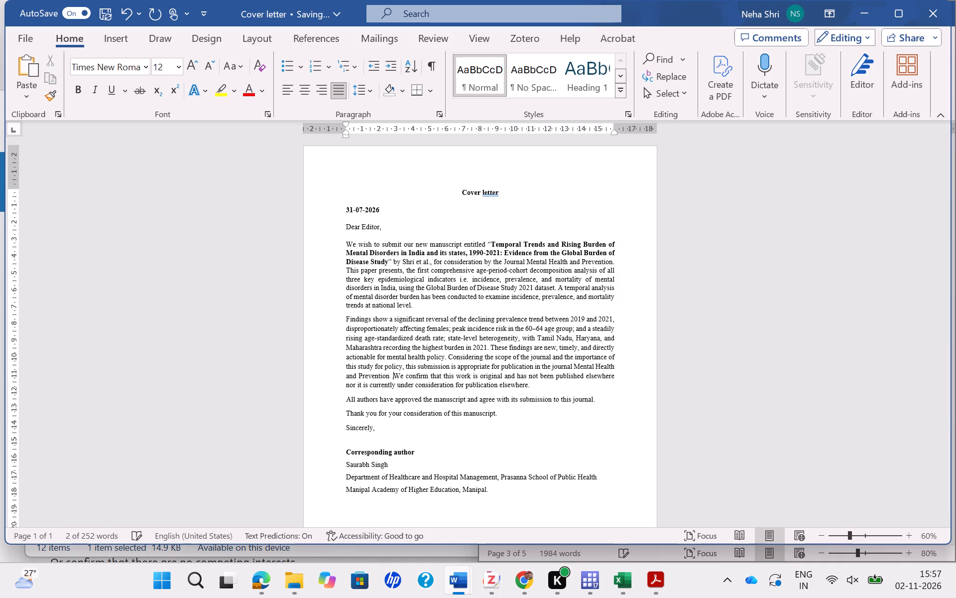
pyautogui.press('Return')
pyautogui.hotkey('ctrl', 's')
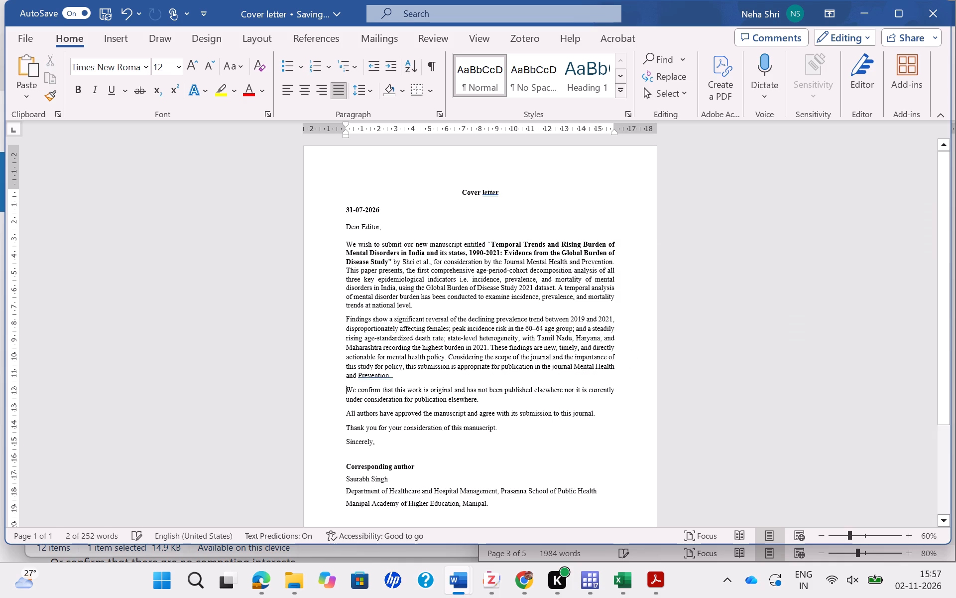
pyautogui.hotkey('ctrl', 's')
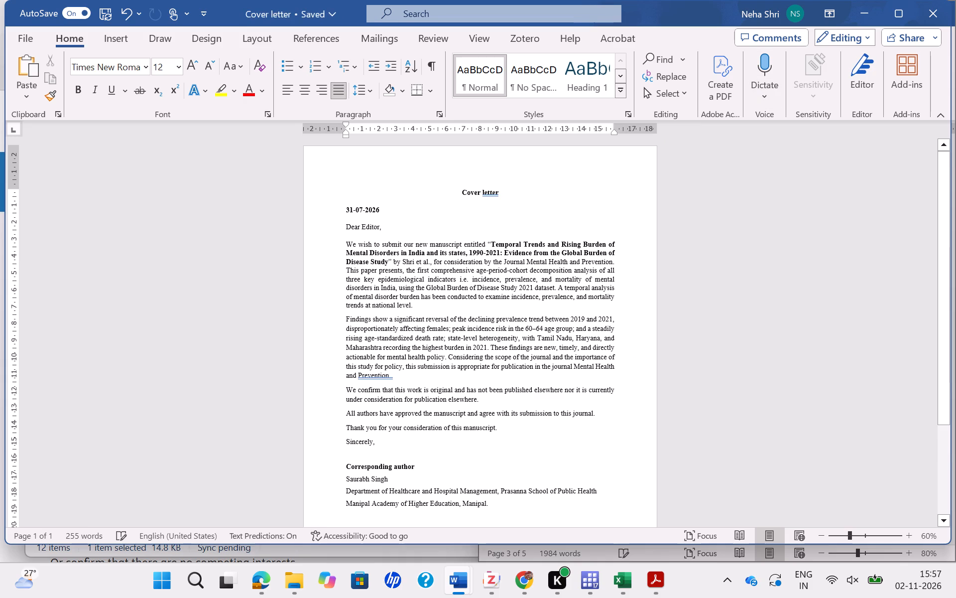
pyautogui.click(858, 17)
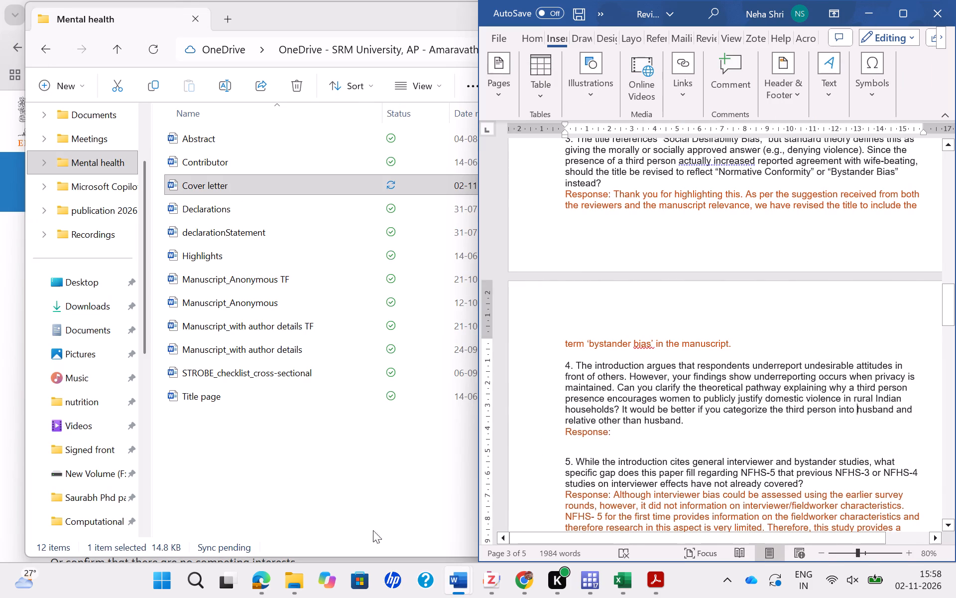
# Upload Cover letter from the Mental health folder to the Elsevier submission in Chrome, closing its open Word document so the file is free.
pyautogui.click(531, 584)
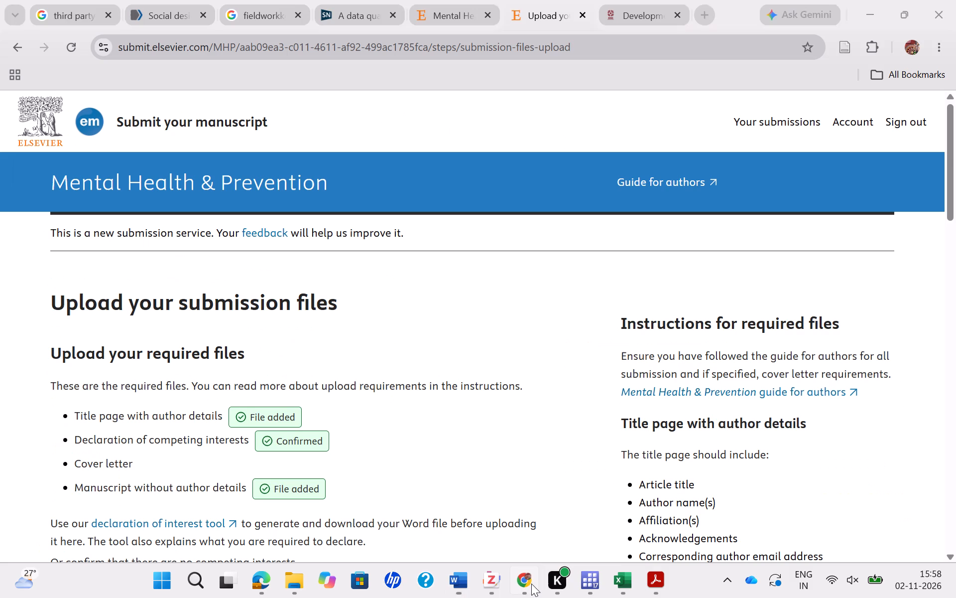
pyautogui.scroll(-3, 275, 382)
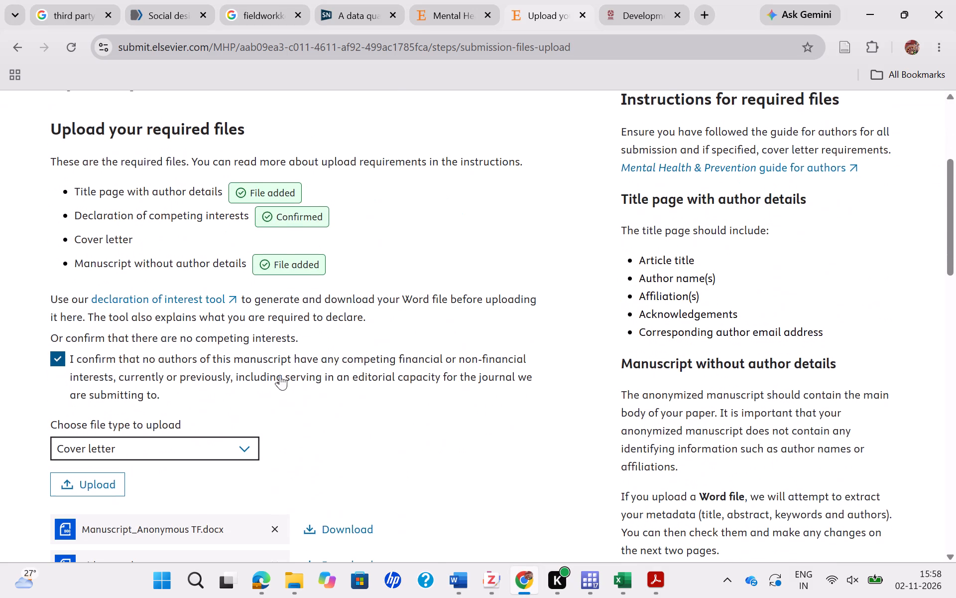
pyautogui.scroll(-3, 129, 408)
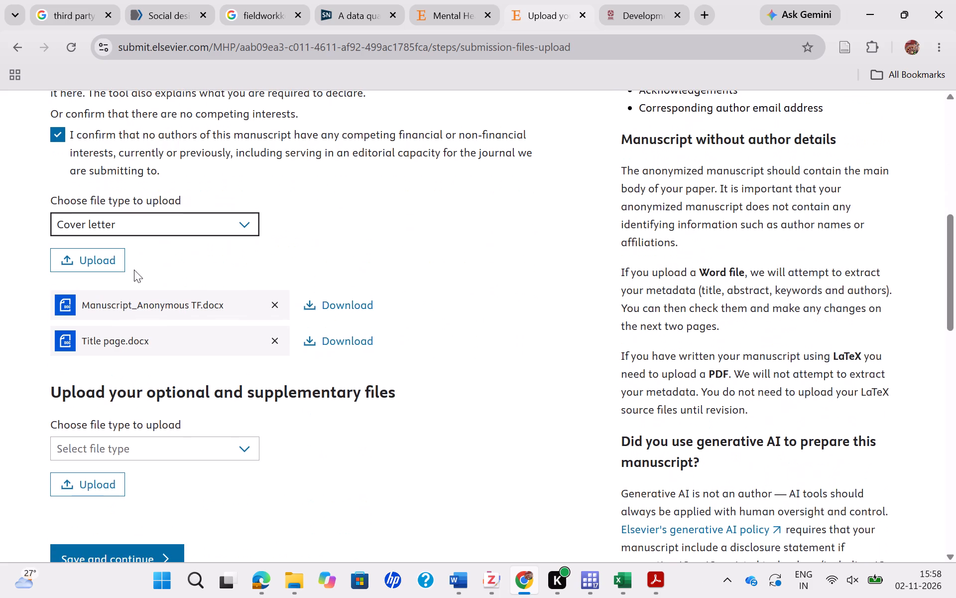
pyautogui.click(146, 226)
pyautogui.click(376, 261)
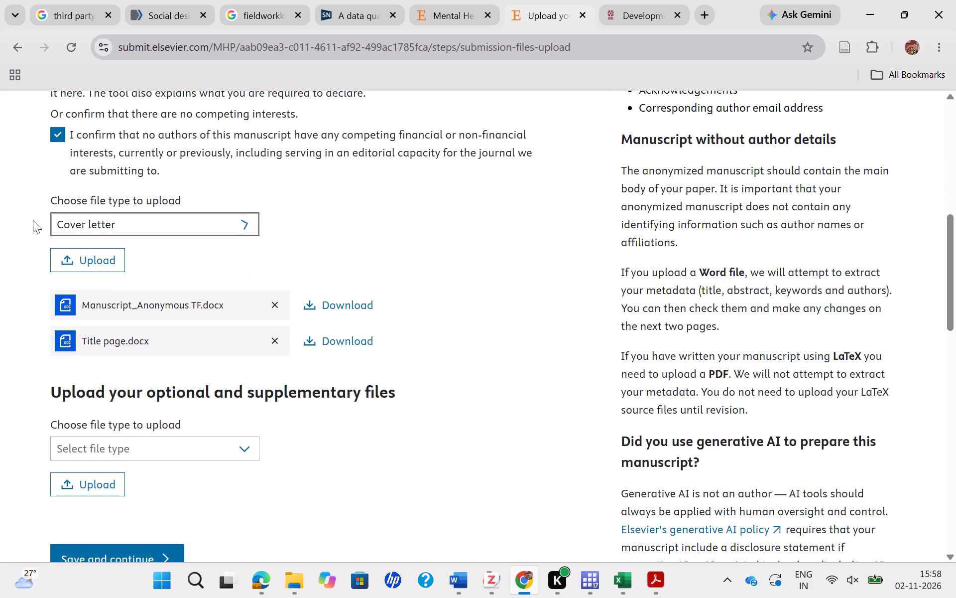
pyautogui.click(113, 265)
pyautogui.click(179, 167)
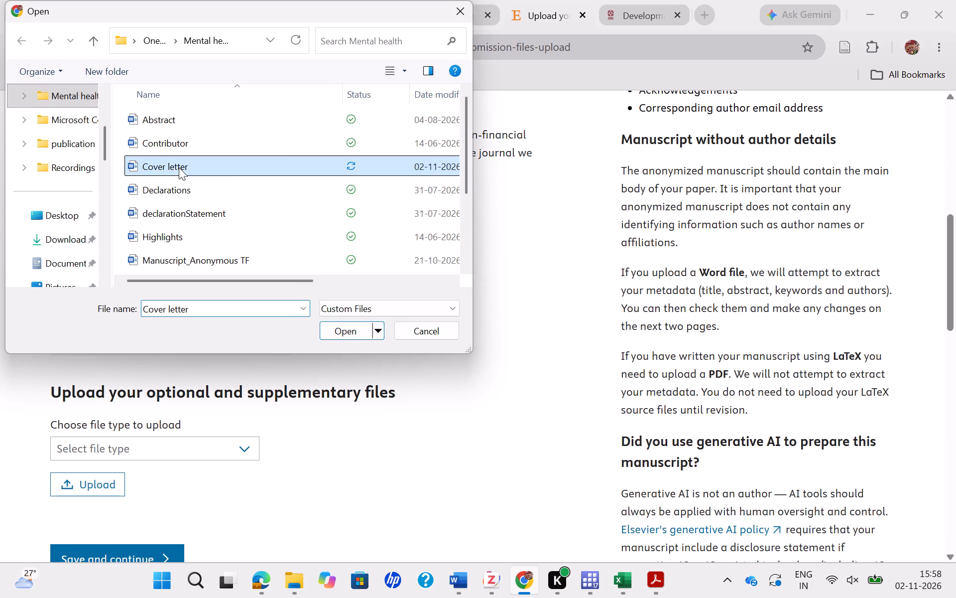
pyautogui.click(342, 332)
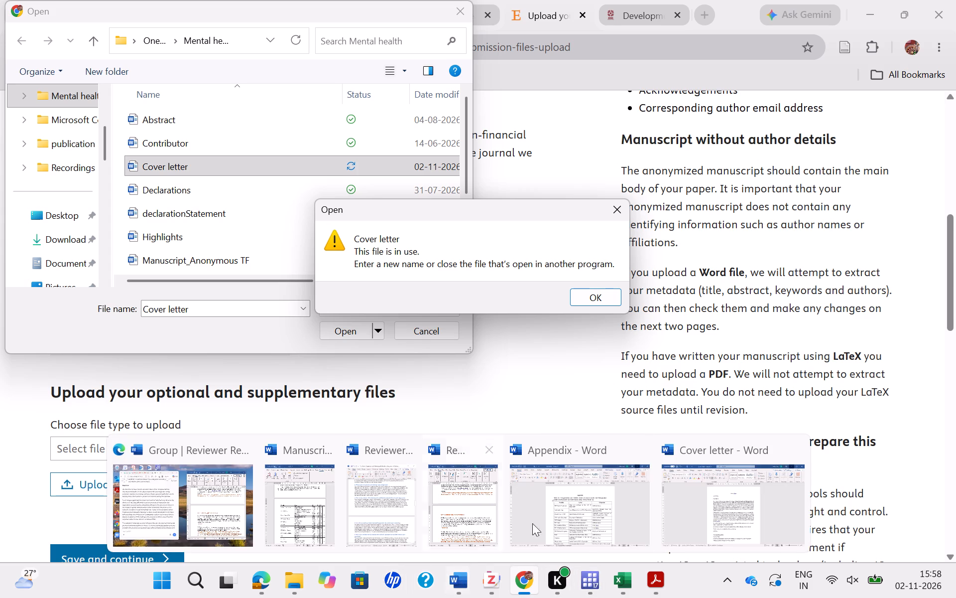
pyautogui.click(796, 449)
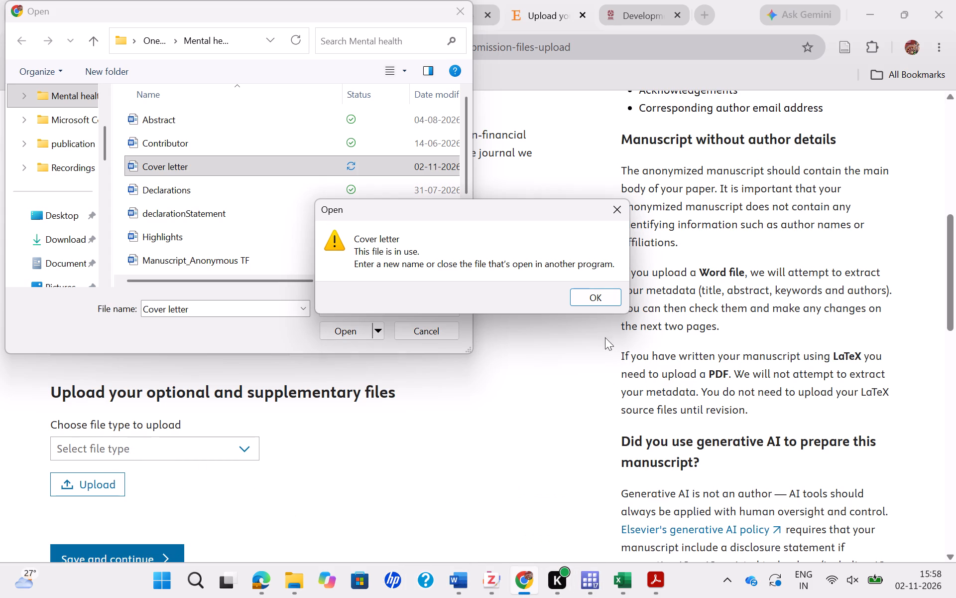
pyautogui.click(592, 295)
pyautogui.click(333, 331)
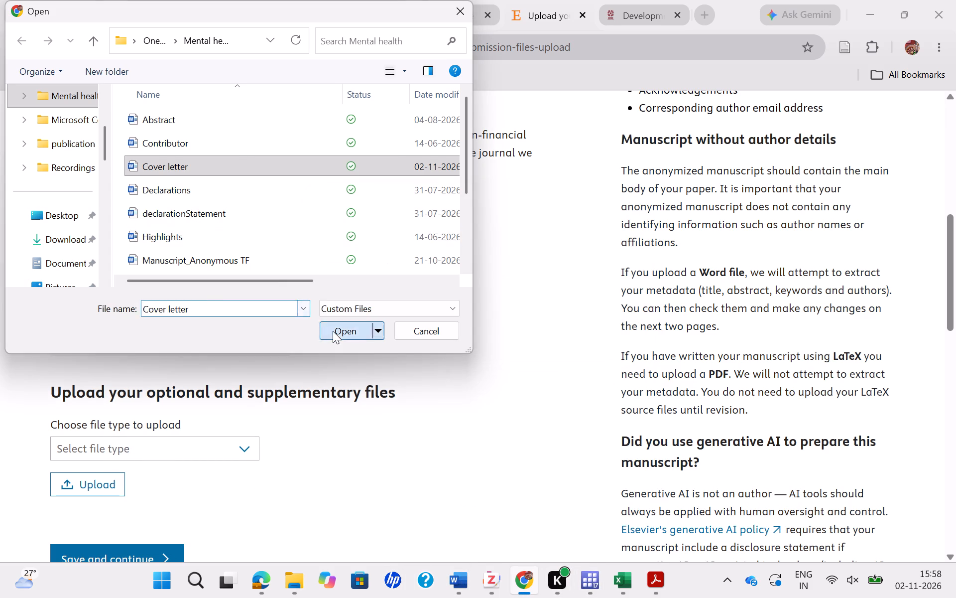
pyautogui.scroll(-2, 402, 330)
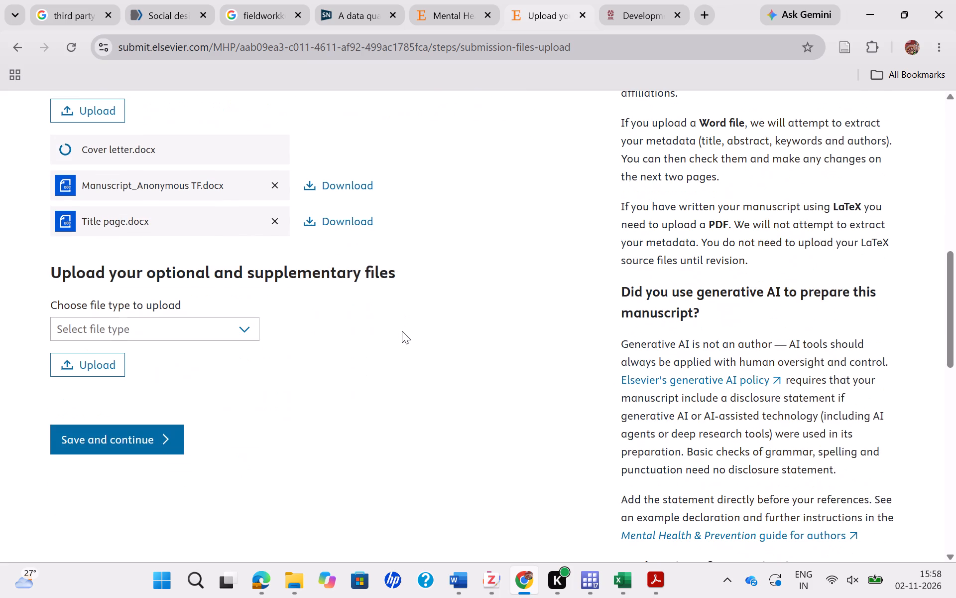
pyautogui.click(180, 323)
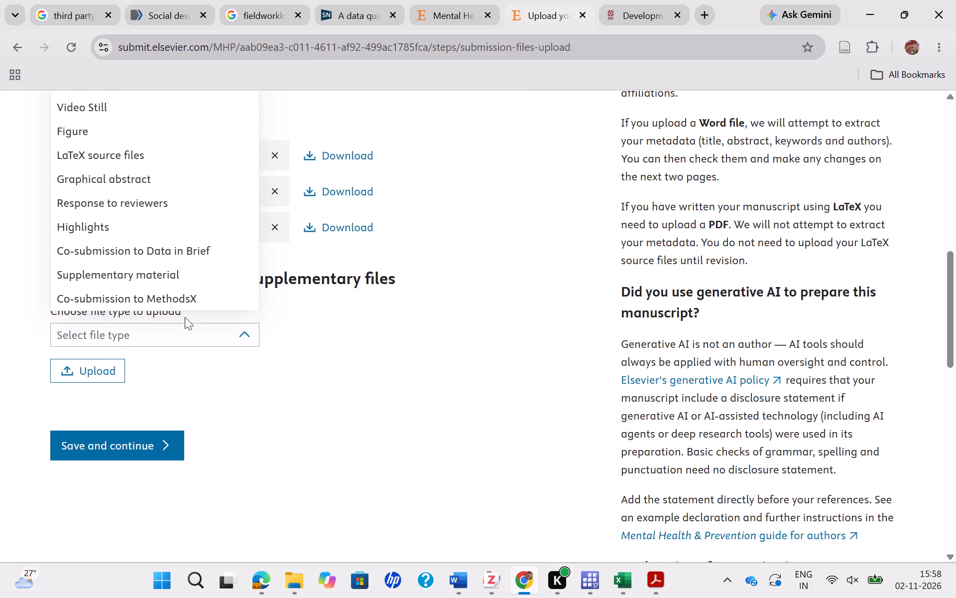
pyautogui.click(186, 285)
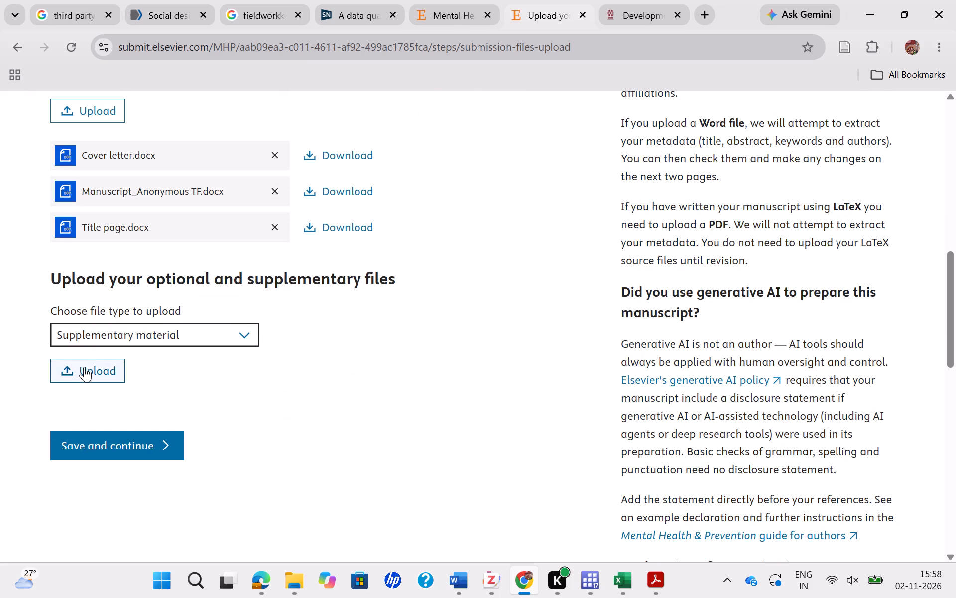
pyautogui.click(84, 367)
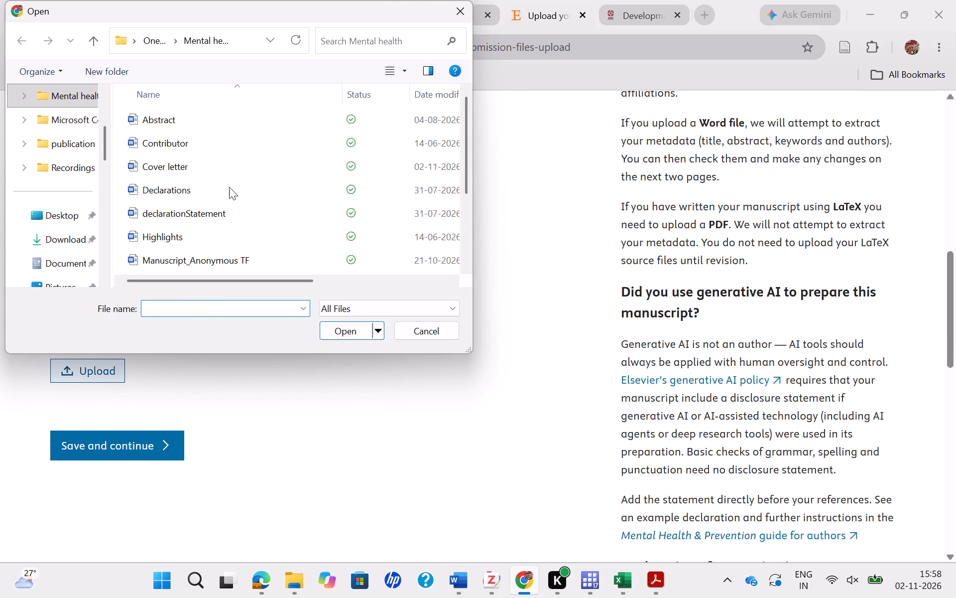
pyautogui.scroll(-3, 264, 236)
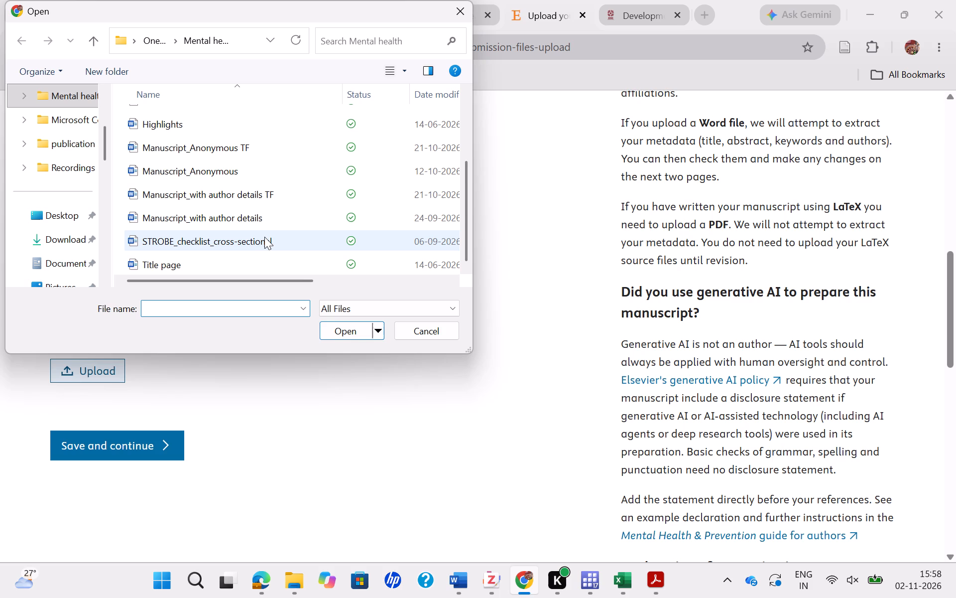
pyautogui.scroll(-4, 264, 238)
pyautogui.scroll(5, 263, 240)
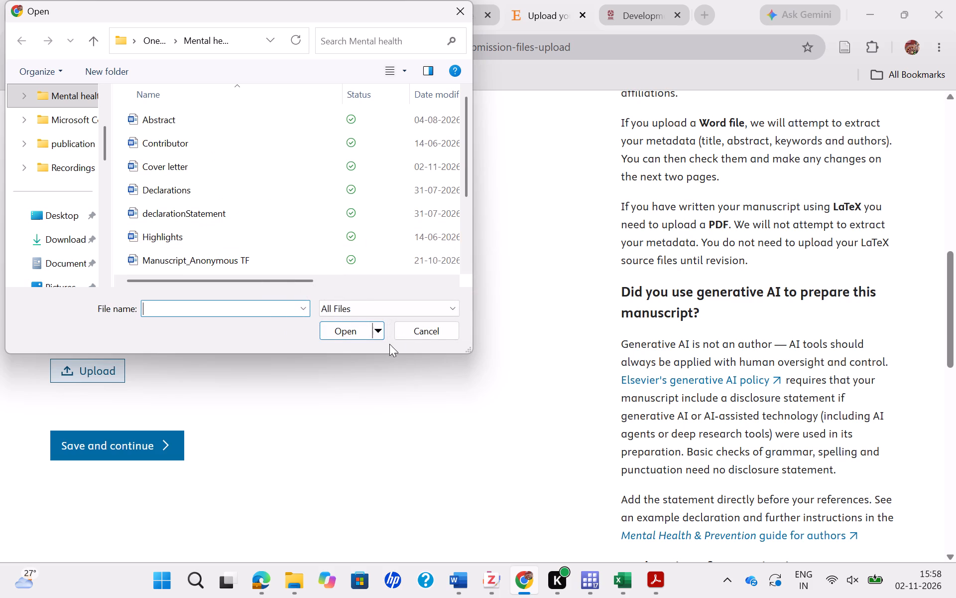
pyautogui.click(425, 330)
# Save the uploaded submission files and continue to the title, abstract and keywords stage.
pyautogui.scroll(-2, 354, 357)
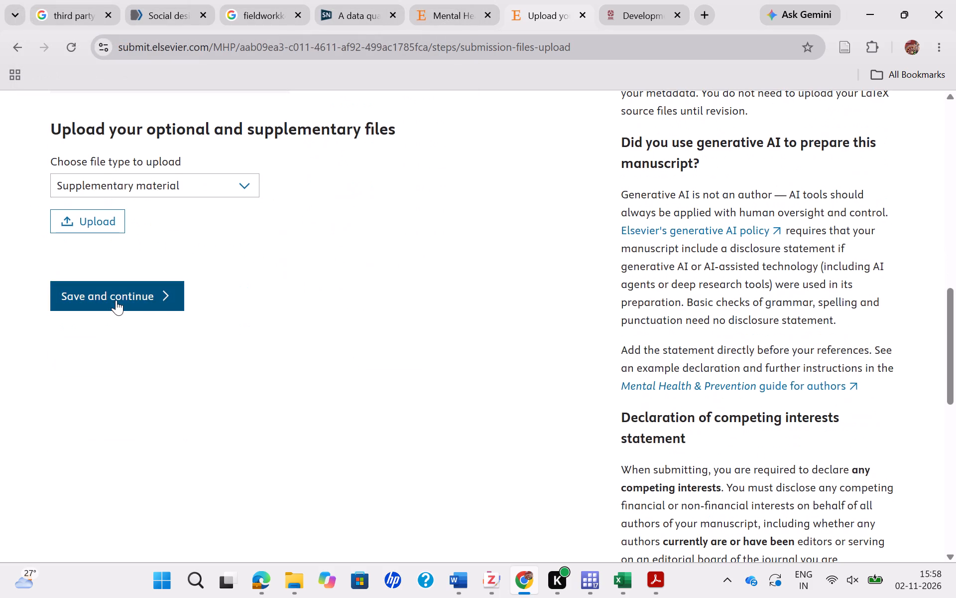
pyautogui.click(116, 300)
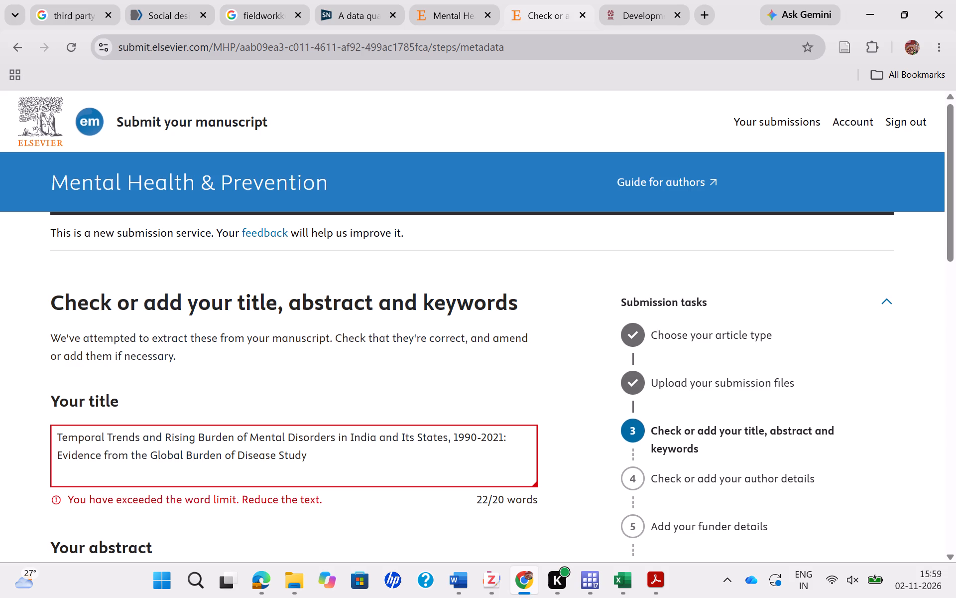
# Shorten the submission title by deleting "and Its States" after India.
pyautogui.scroll(-2, 319, 462)
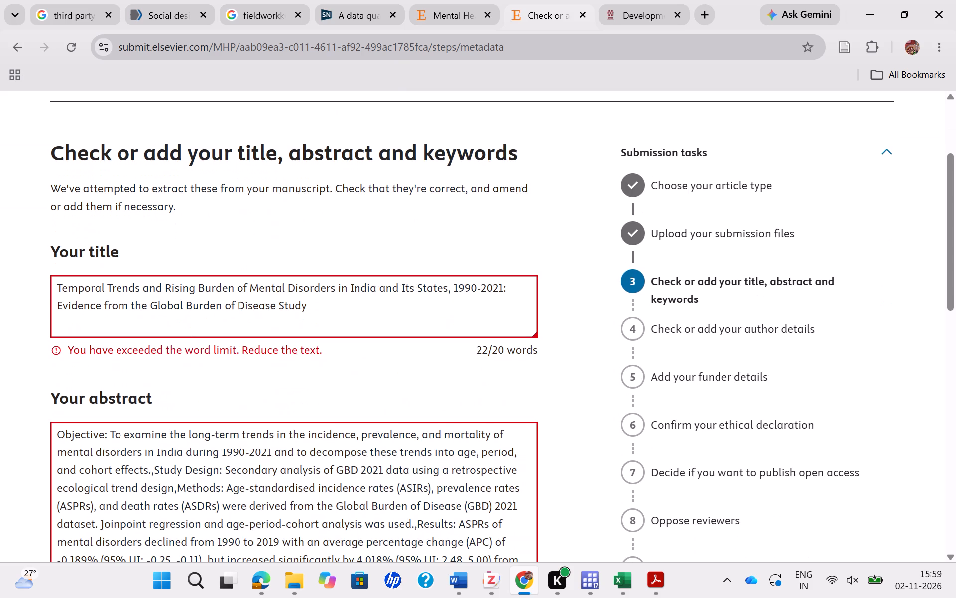
pyautogui.moveTo(151, 304); pyautogui.dragTo(219, 304)
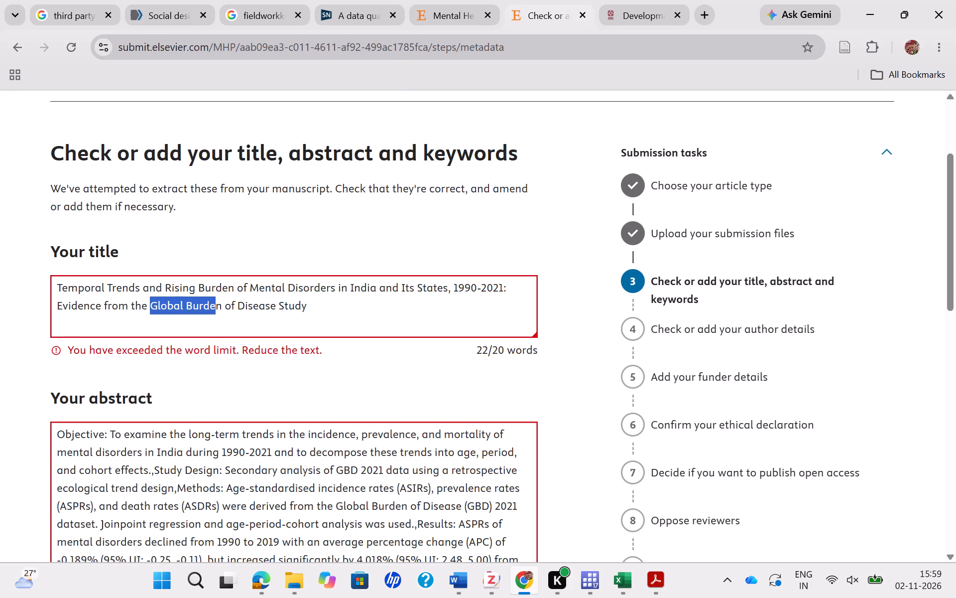
pyautogui.moveTo(219, 304); pyautogui.dragTo(272, 304)
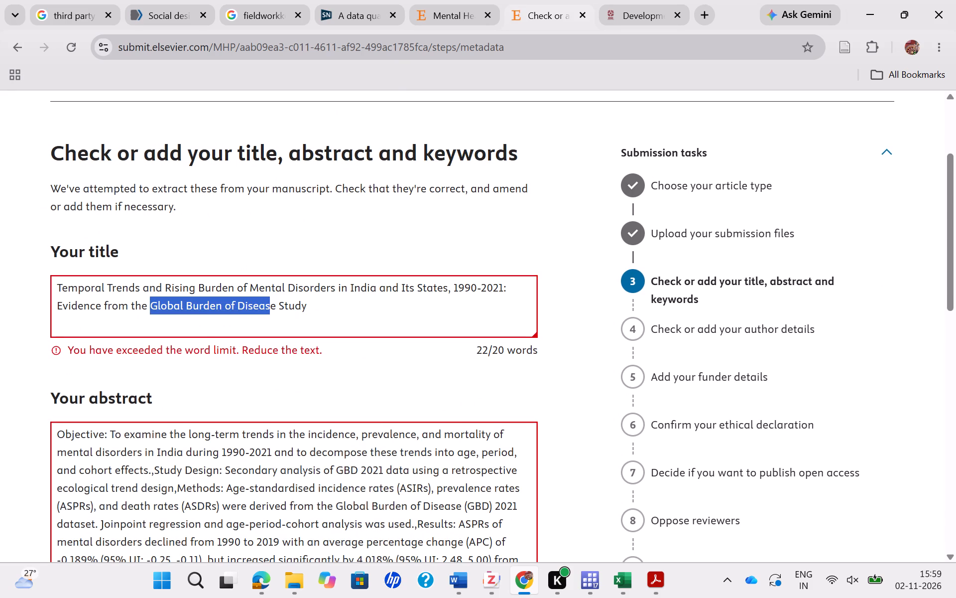
pyautogui.click(312, 318)
pyautogui.moveTo(380, 286); pyautogui.dragTo(444, 285)
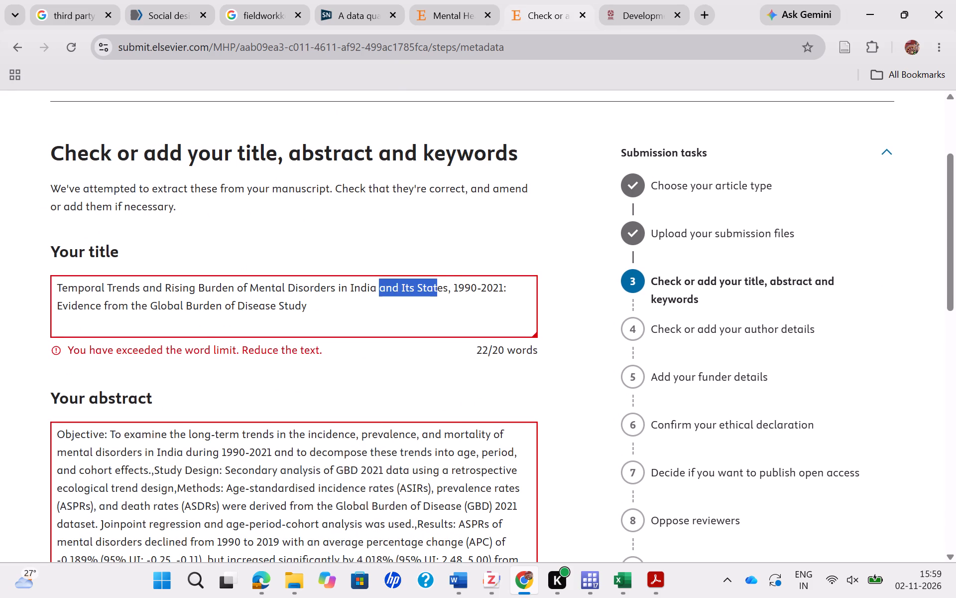
pyautogui.moveTo(444, 285); pyautogui.dragTo(449, 286)
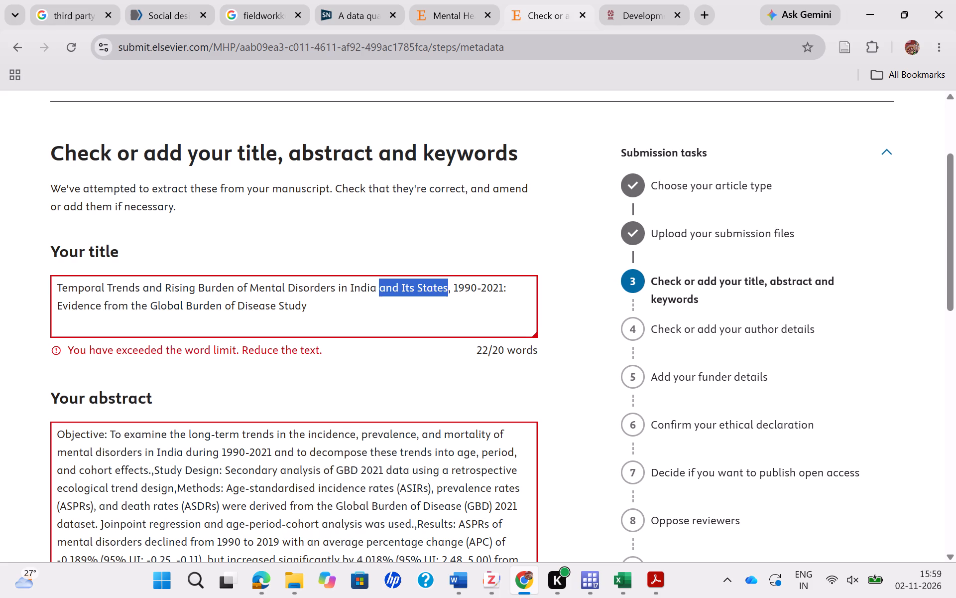
pyautogui.press('BackSpace')
pyautogui.press('BackSpace')
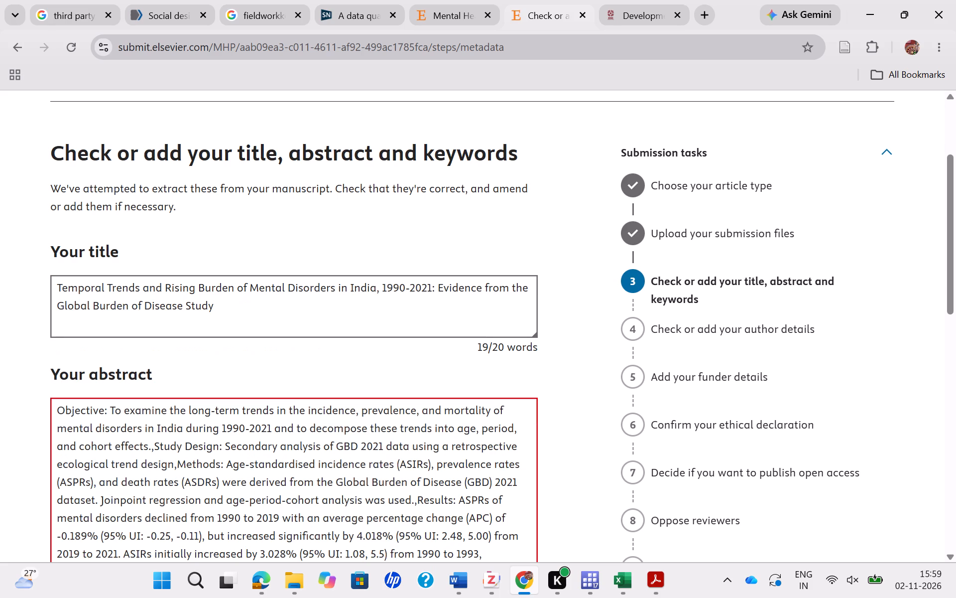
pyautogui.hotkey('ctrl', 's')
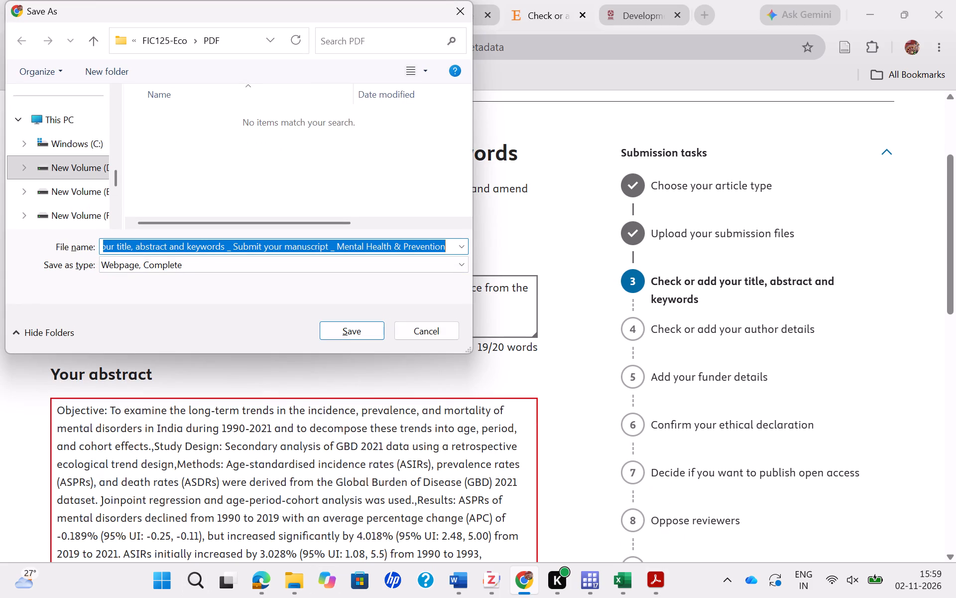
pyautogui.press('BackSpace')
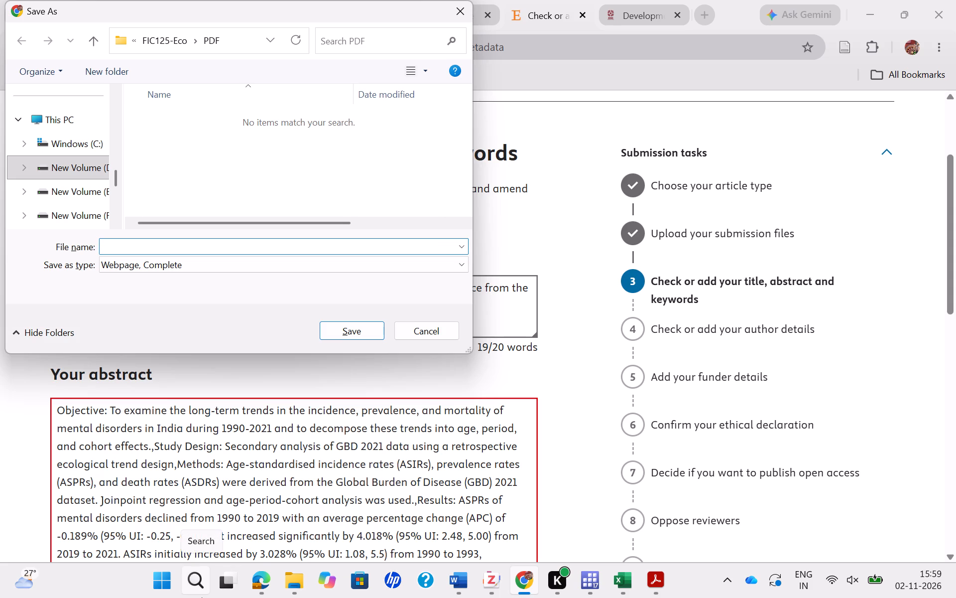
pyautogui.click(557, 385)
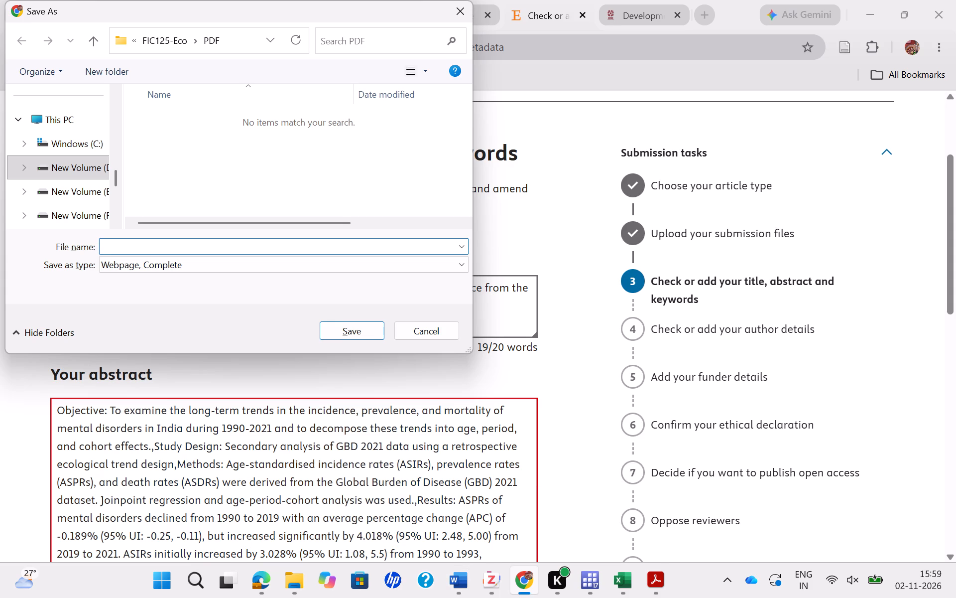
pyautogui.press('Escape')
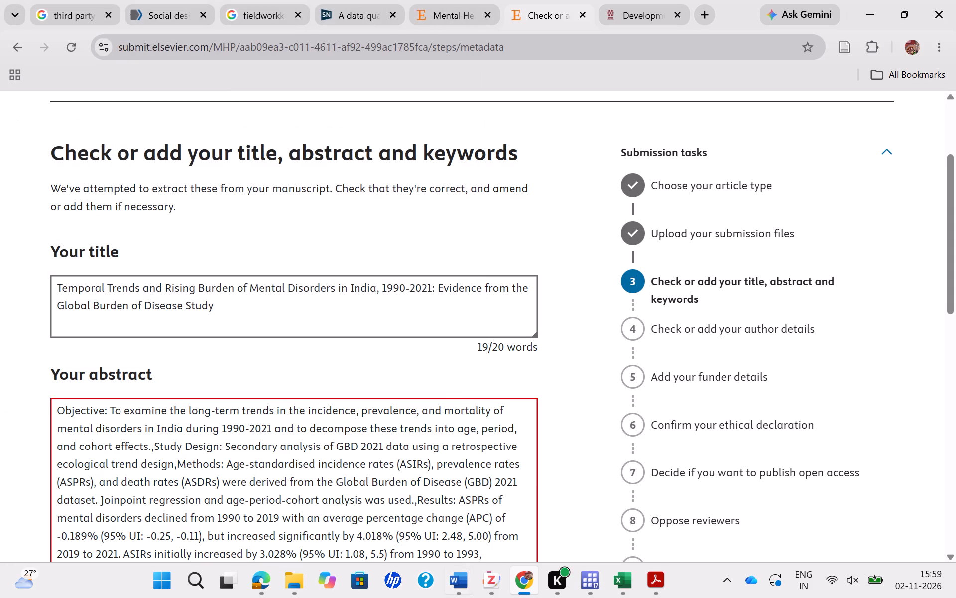
# Remove the stray comma before "Conclusion" in the abstract.
pyautogui.scroll(-1, 427, 376)
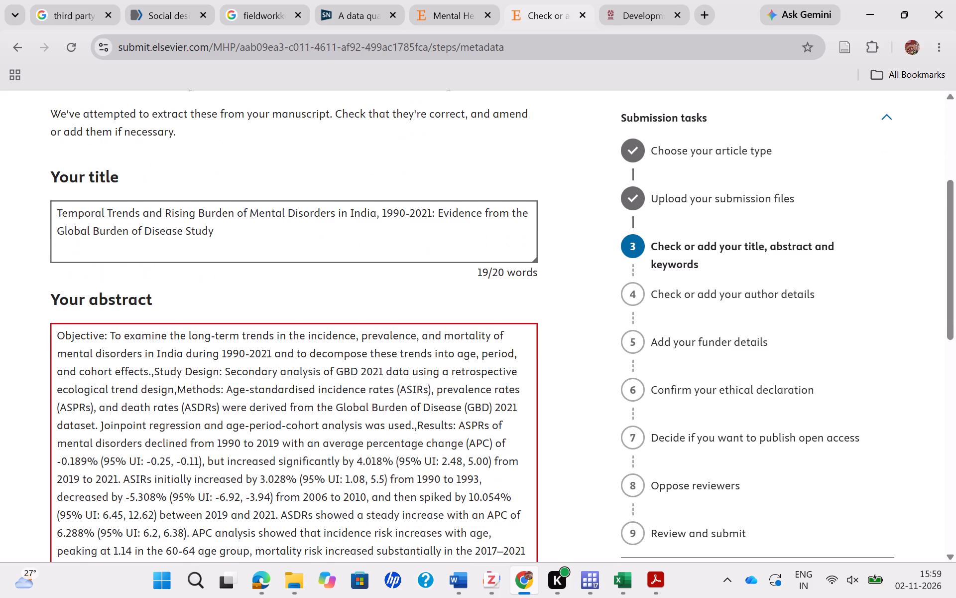
pyautogui.scroll(-3, 427, 376)
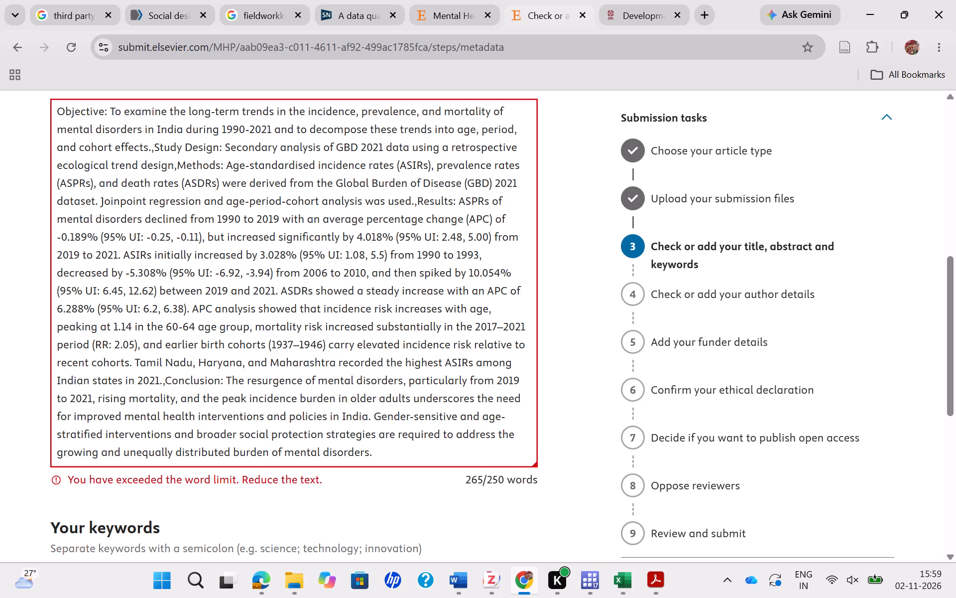
pyautogui.click(165, 381)
pyautogui.press('BackSpace')
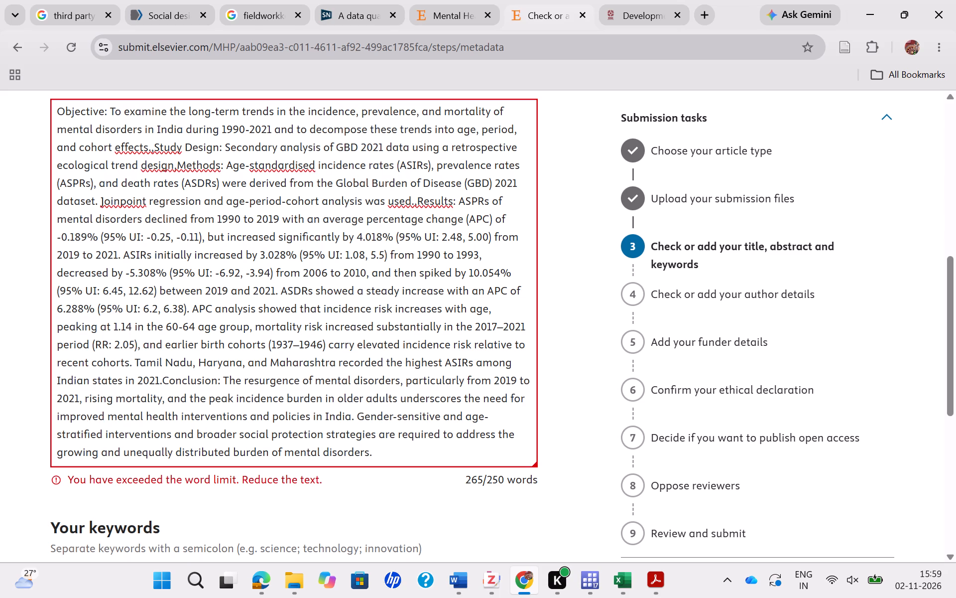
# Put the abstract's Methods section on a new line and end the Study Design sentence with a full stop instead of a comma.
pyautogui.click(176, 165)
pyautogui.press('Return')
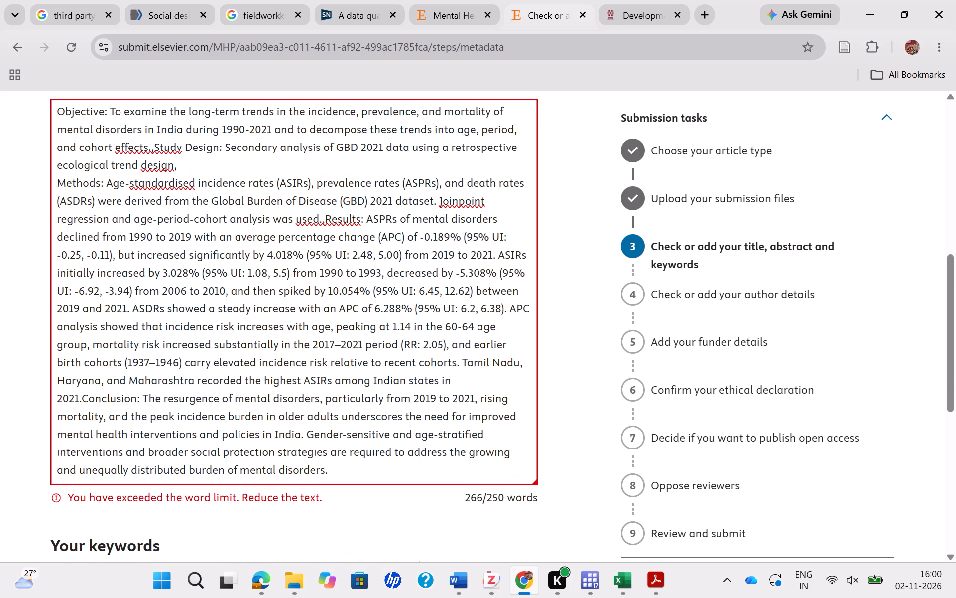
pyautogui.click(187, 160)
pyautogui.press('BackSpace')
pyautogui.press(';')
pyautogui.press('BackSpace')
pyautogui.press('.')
# Delete the whole Study Design sentence from the abstract, along with the stray comma after "cohort effects.".
pyautogui.moveTo(178, 160); pyautogui.dragTo(180, 157)
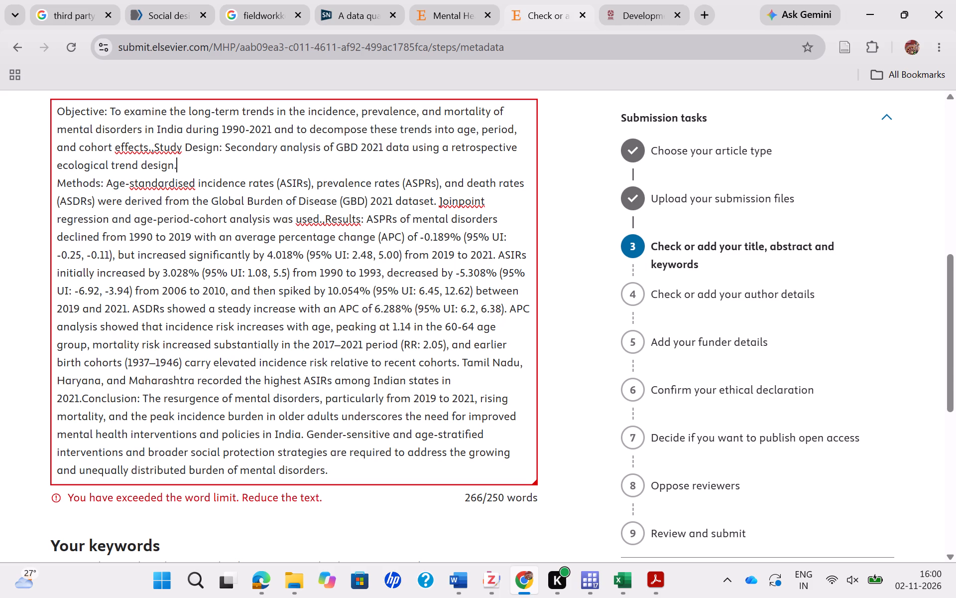
pyautogui.moveTo(180, 157); pyautogui.dragTo(154, 147)
pyautogui.press('BackSpace')
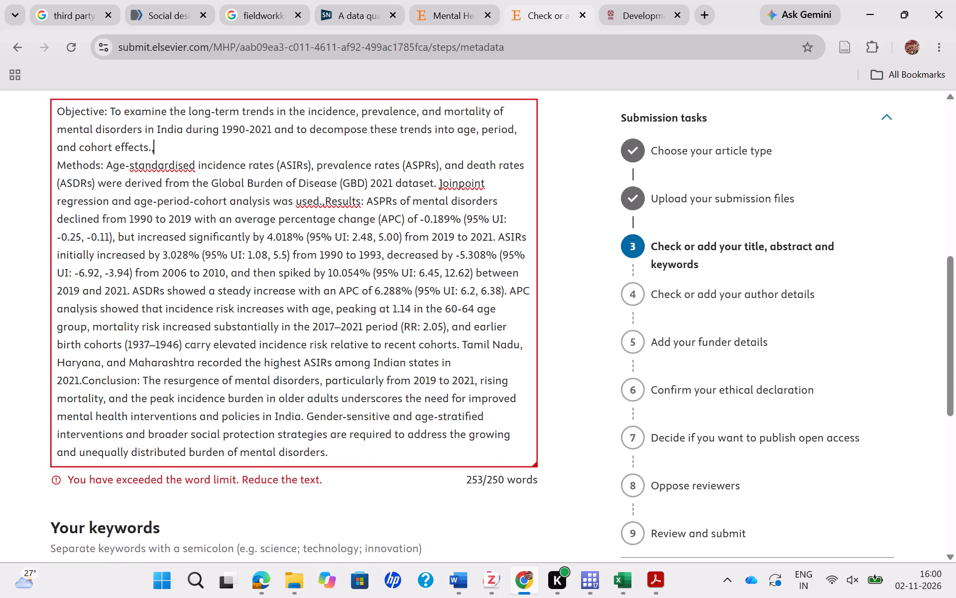
pyautogui.press('BackSpace')
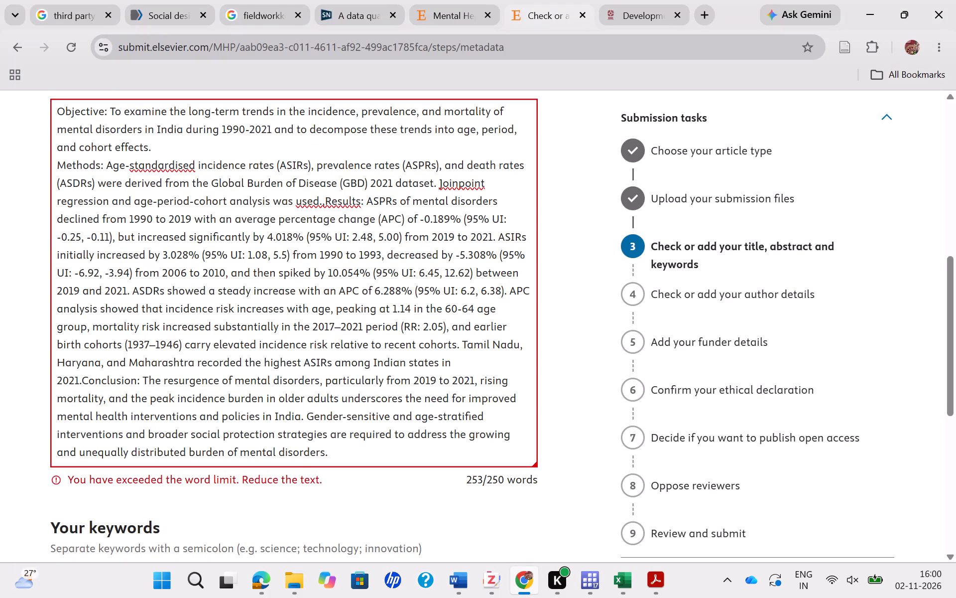
# Remove the stray comma before "Results" and run the Objective, Methods and Results sections together without line breaks.
pyautogui.click(326, 200)
pyautogui.press('BackSpace')
pyautogui.press('Return')
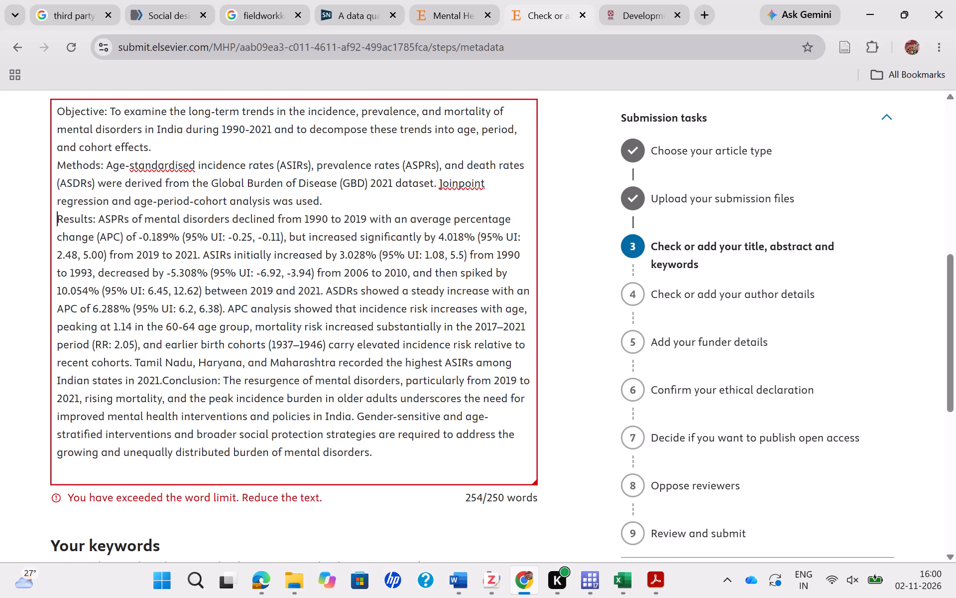
pyautogui.press('BackSpace')
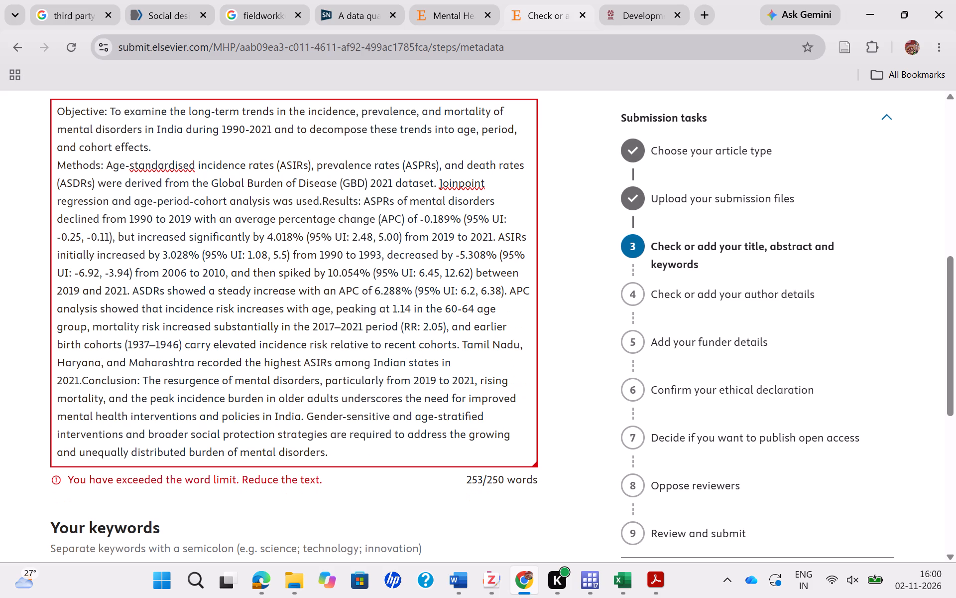
pyautogui.click(158, 149)
pyautogui.press('Delete')
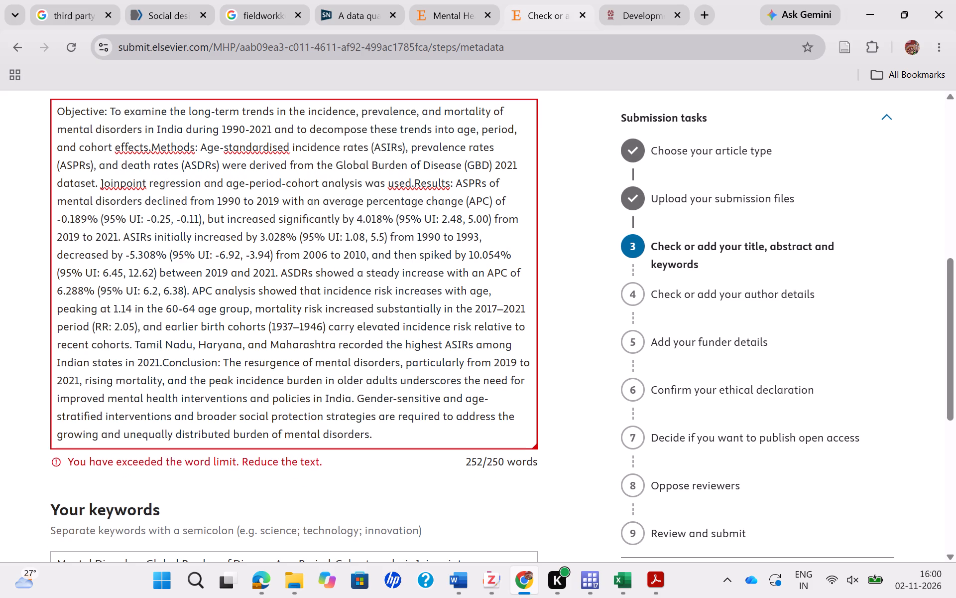
# Delete "from" before "2019 to 2021" in the Conclusion, keeping the abstract's final words "mental disorders." intact.
pyautogui.click(489, 363)
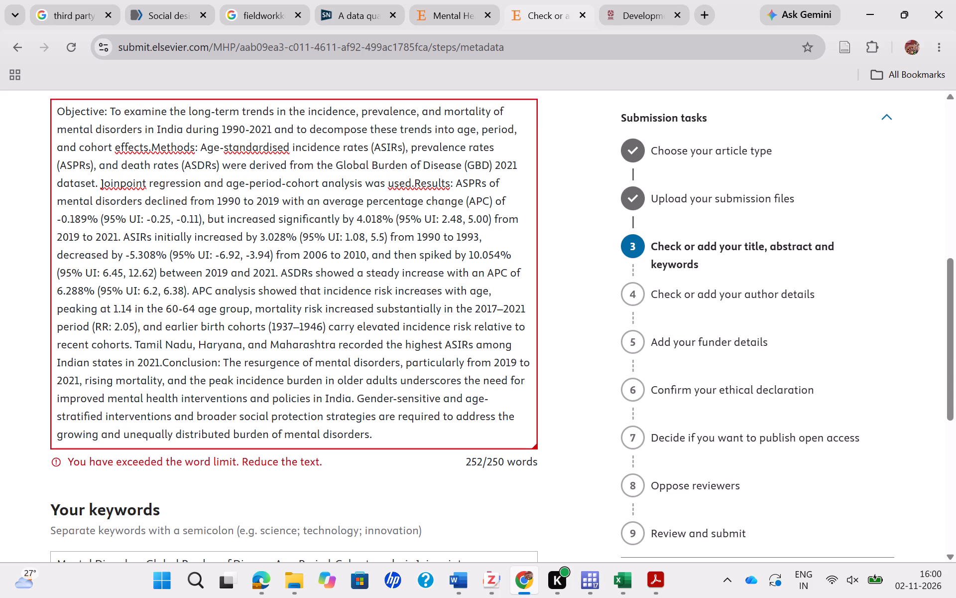
pyautogui.press('BackSpace')
pyautogui.press('BackSpace')
pyautogui.press('BackSpace')
pyautogui.press('BackSpace')
pyautogui.press('BackSpace')
pyautogui.press('BackSpace')
pyautogui.press('BackSpace')
pyautogui.press('BackSpace')
pyautogui.press('BackSpace')
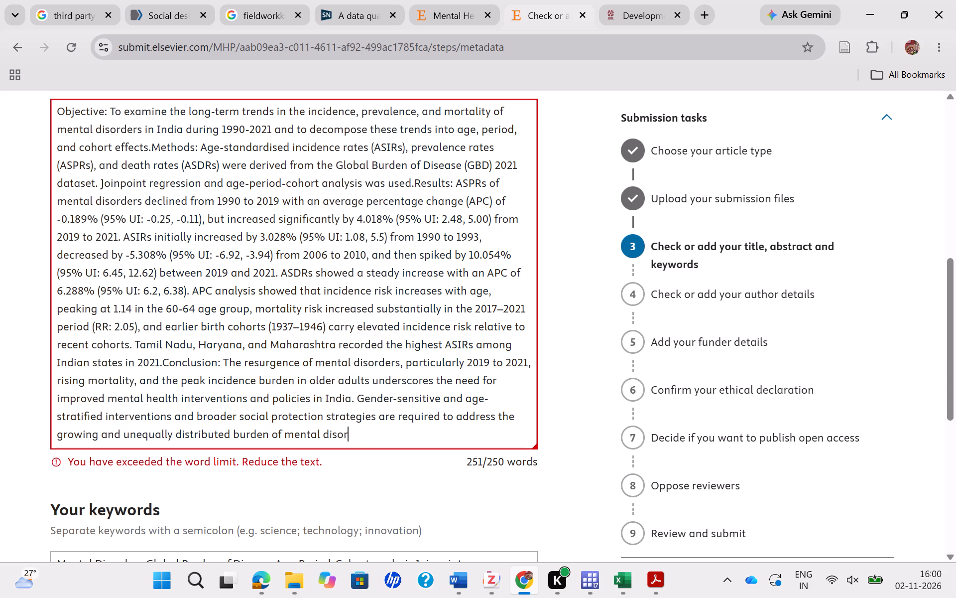
pyautogui.hotkey('ctrl', 'z')
pyautogui.hotkey('ctrl', 'z')
pyautogui.hotkey('ctrl', 'z')
pyautogui.hotkey('ctrl', 'z')
pyautogui.hotkey('ctrl', 'z')
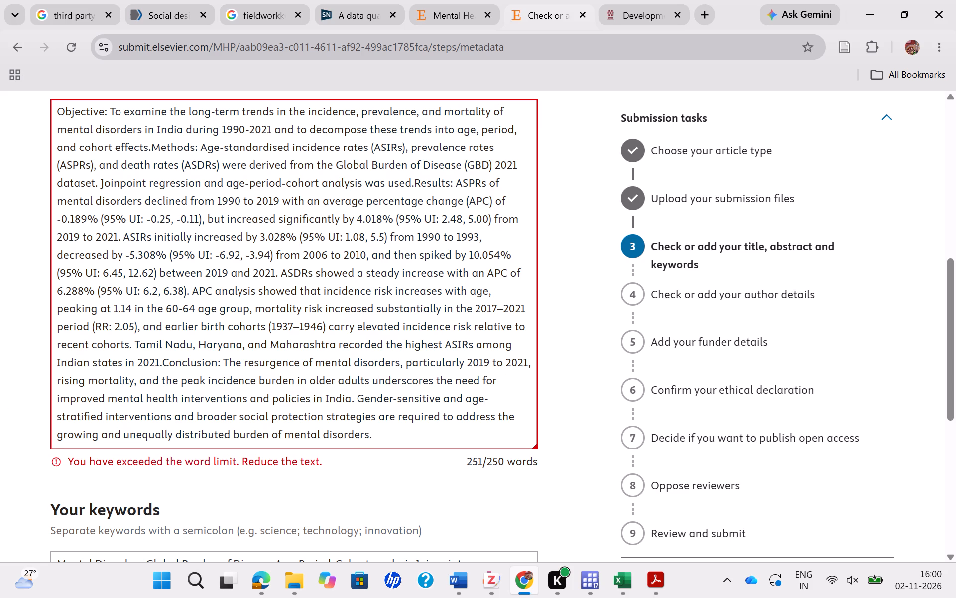
# Delete "particularly" from the Conclusion's first sentence, keeping the abstract's closing "disorders." intact.
pyautogui.click(465, 367)
pyautogui.press('BackSpace')
pyautogui.press('BackSpace')
pyautogui.press('BackSpace')
pyautogui.press('BackSpace')
pyautogui.press('BackSpace')
pyautogui.press('BackSpace')
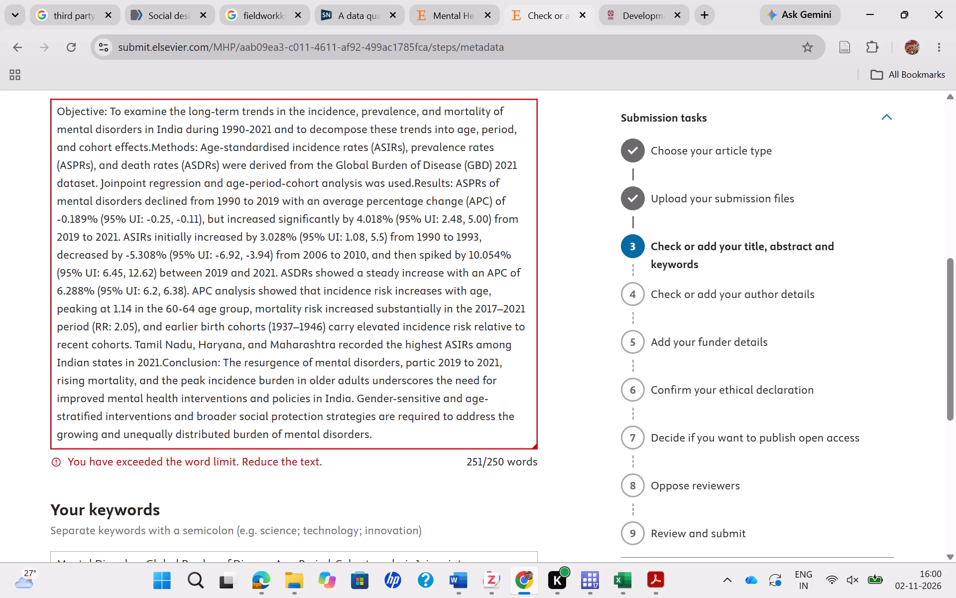
pyautogui.press('BackSpace')
pyautogui.press('BackSpace')
pyautogui.press('BackSpace')
pyautogui.press('BackSpace')
pyautogui.press('BackSpace')
pyautogui.press('BackSpace')
pyautogui.press('BackSpace')
pyautogui.press('BackSpace')
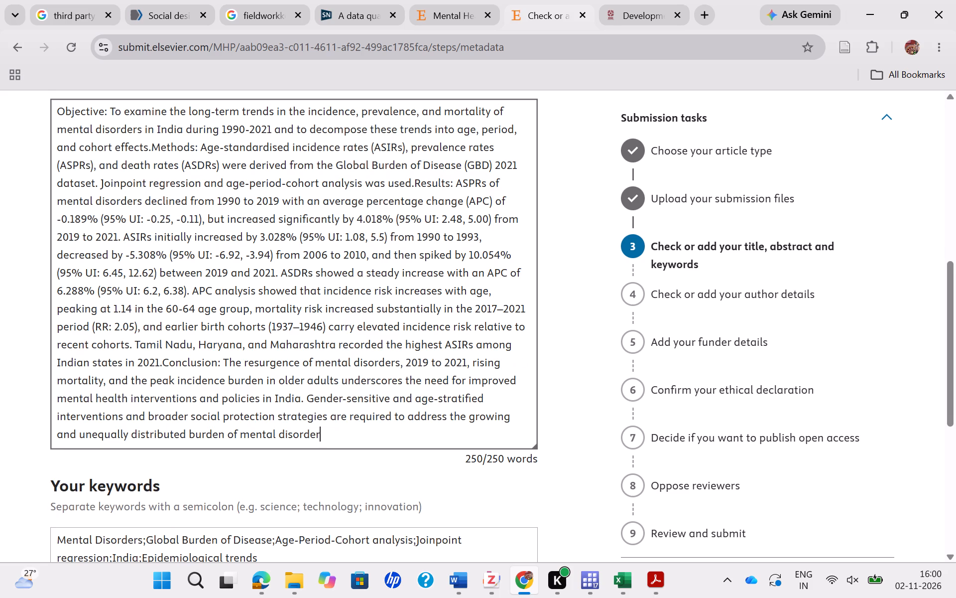
pyautogui.hotkey('ctrl', 'z')
pyautogui.hotkey('ctrl', 'z')
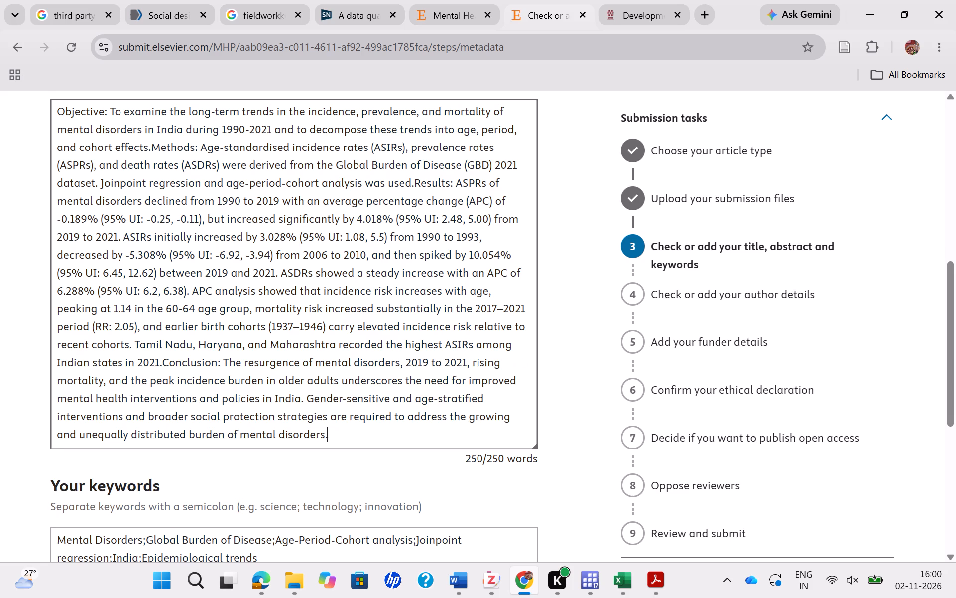
# Reword the Conclusion's opening to "The resurgence of mental disorders during 2019 to 2021", replacing the comma with a space.
pyautogui.click(429, 363)
pyautogui.click(402, 363)
pyautogui.press('d')
pyautogui.press('u')
pyautogui.write('ring')
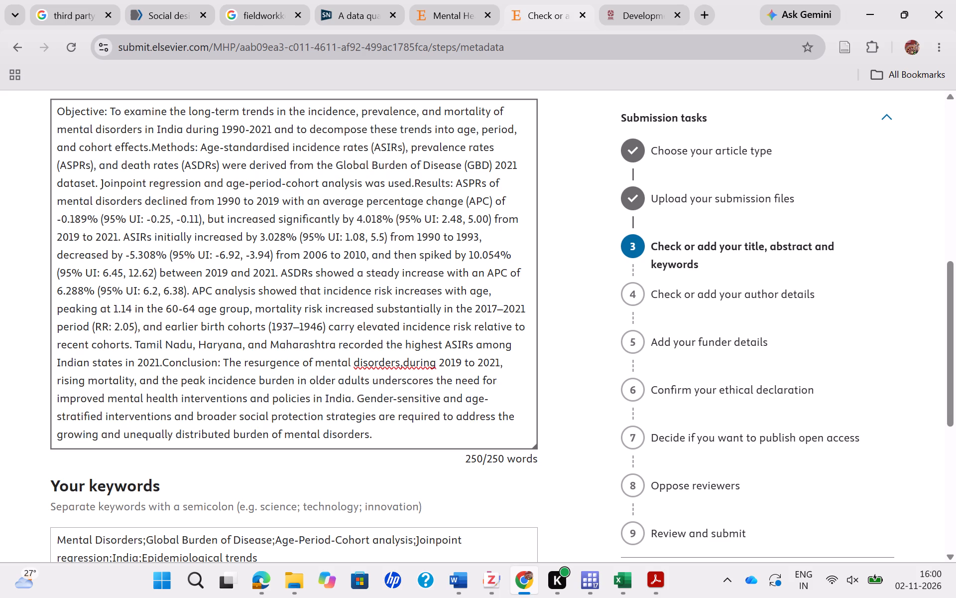
pyautogui.click(404, 362)
pyautogui.press('BackSpace')
pyautogui.press('space')
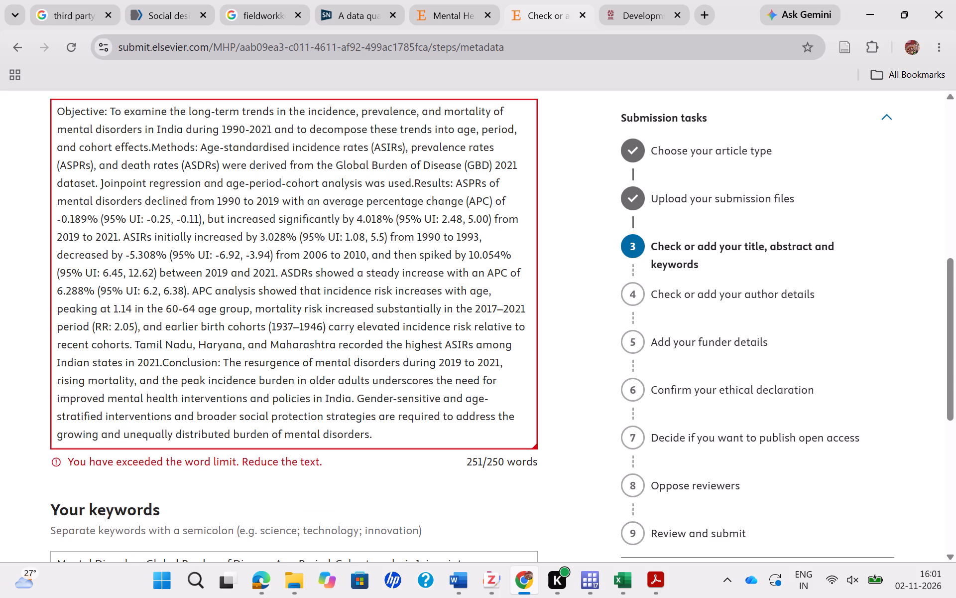
# Shorten the date range in the online abstract's Conclusion to "2019-21", keeping the comma before "rising mortality".
pyautogui.click(489, 360)
pyautogui.press('BackSpace')
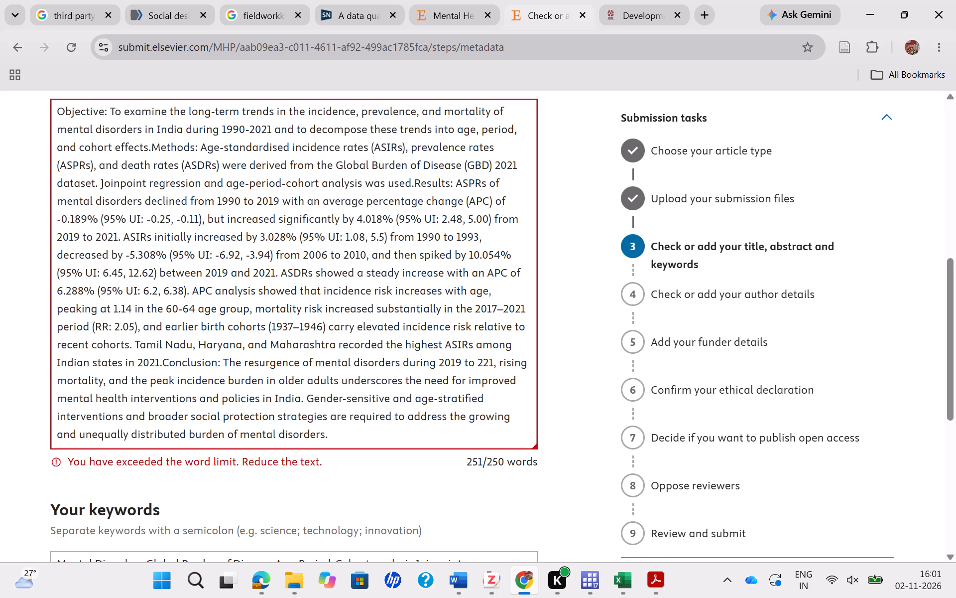
pyautogui.press('BackSpace')
pyautogui.press('BackSpace')
pyautogui.press('BackSpace')
pyautogui.press('BackSpace')
pyautogui.press('BackSpace')
pyautogui.press('-')
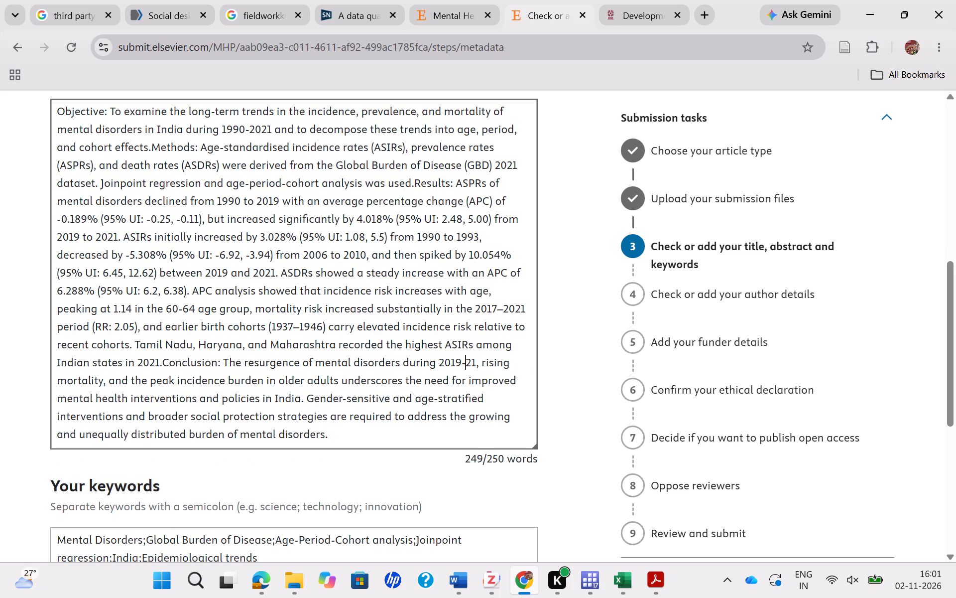
pyautogui.click(426, 422)
pyautogui.hotkey('ctrl', 's')
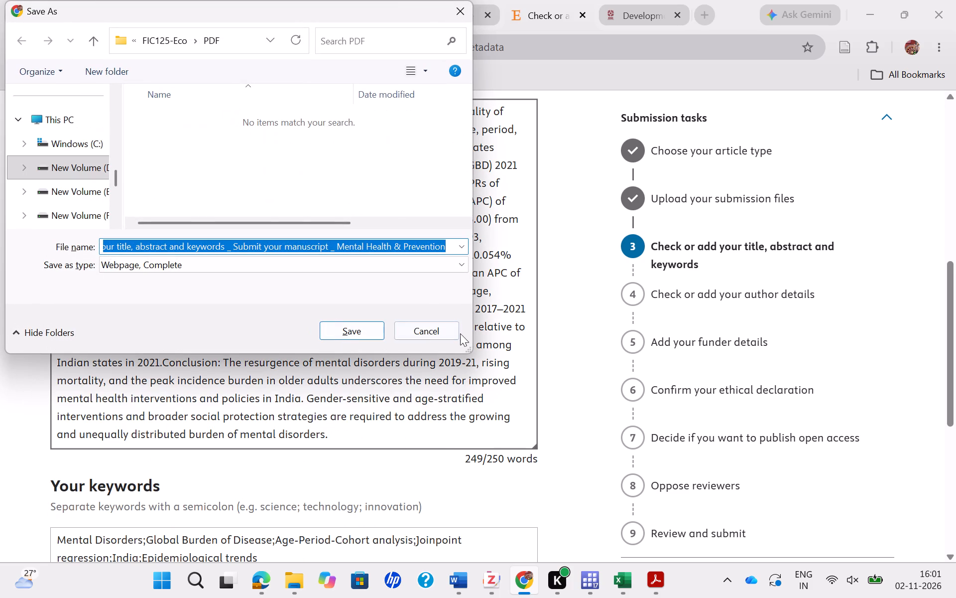
pyautogui.click(432, 326)
pyautogui.scroll(-3, 308, 344)
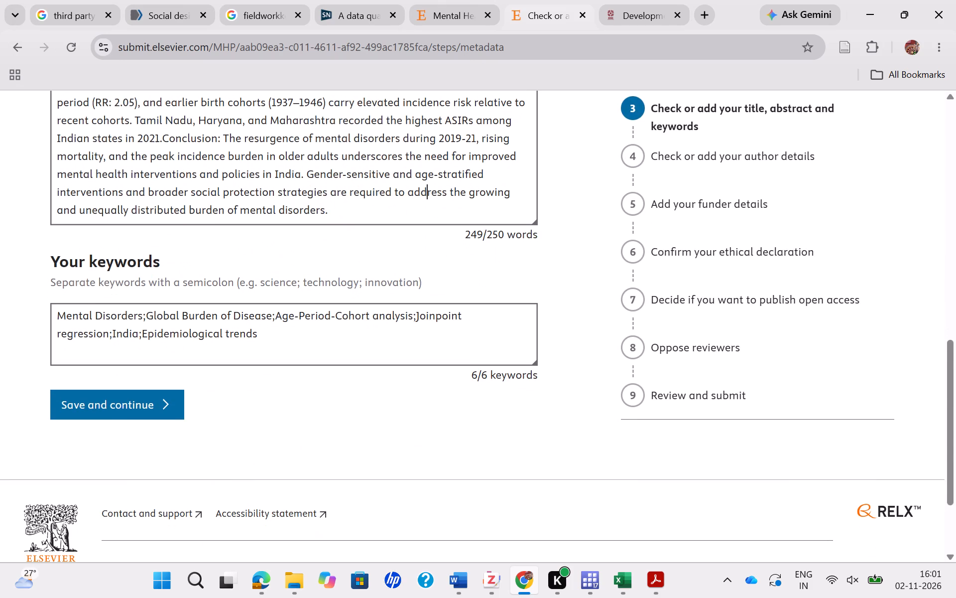
pyautogui.scroll(4, 363, 312)
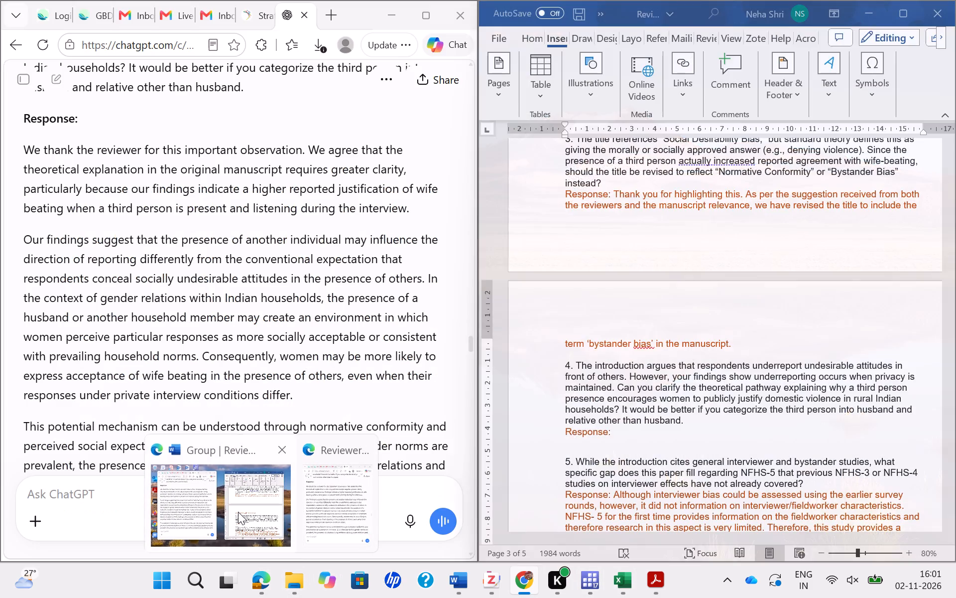
# Open the Manuscript_Anonymous TF document from the Mental health folder.
pyautogui.click(299, 580)
pyautogui.click(243, 514)
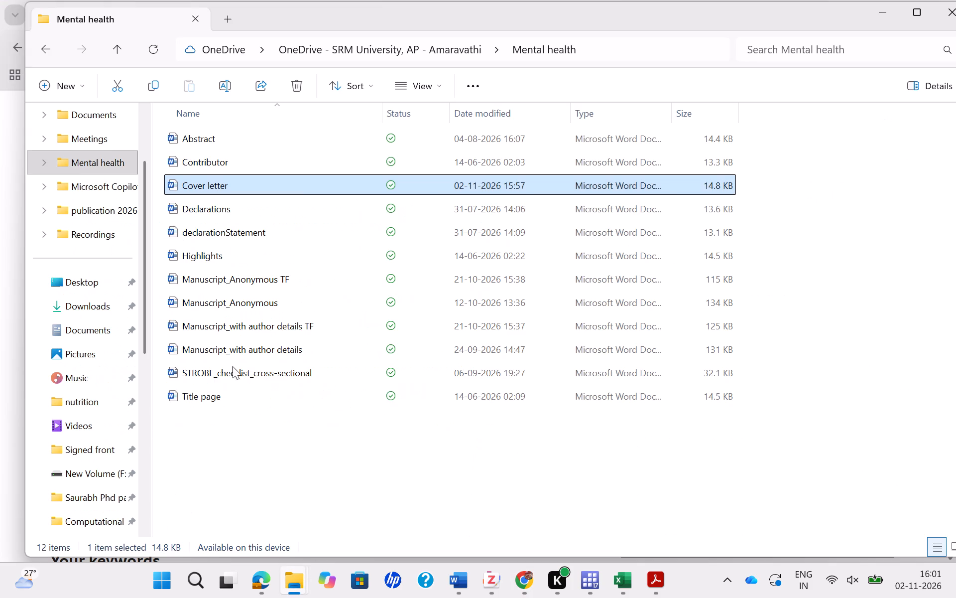
pyautogui.doubleClick(265, 283)
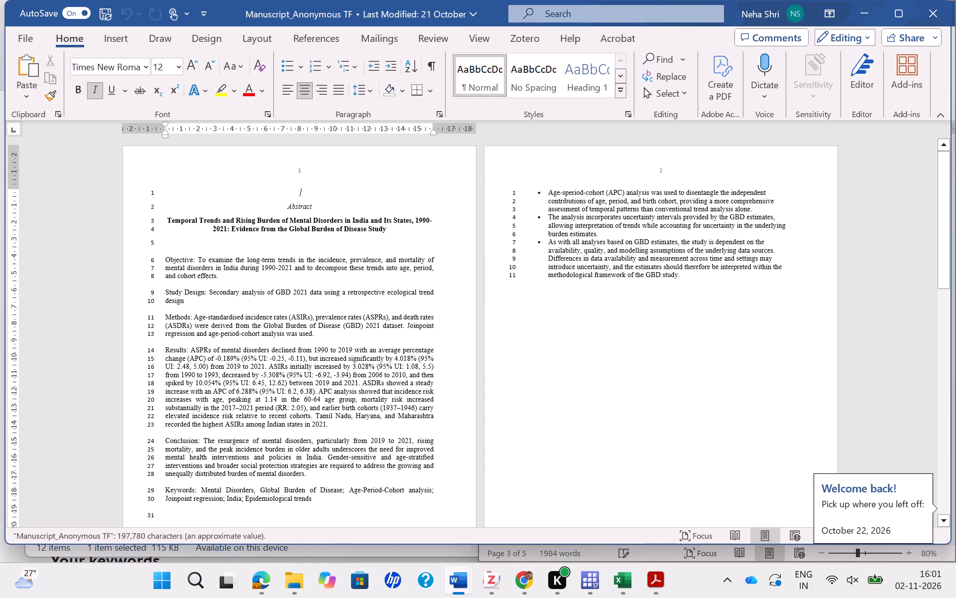
# Delete "and Its States" from the title on the Abstract page, keeping the comma before "1990-2021".
pyautogui.click(412, 220)
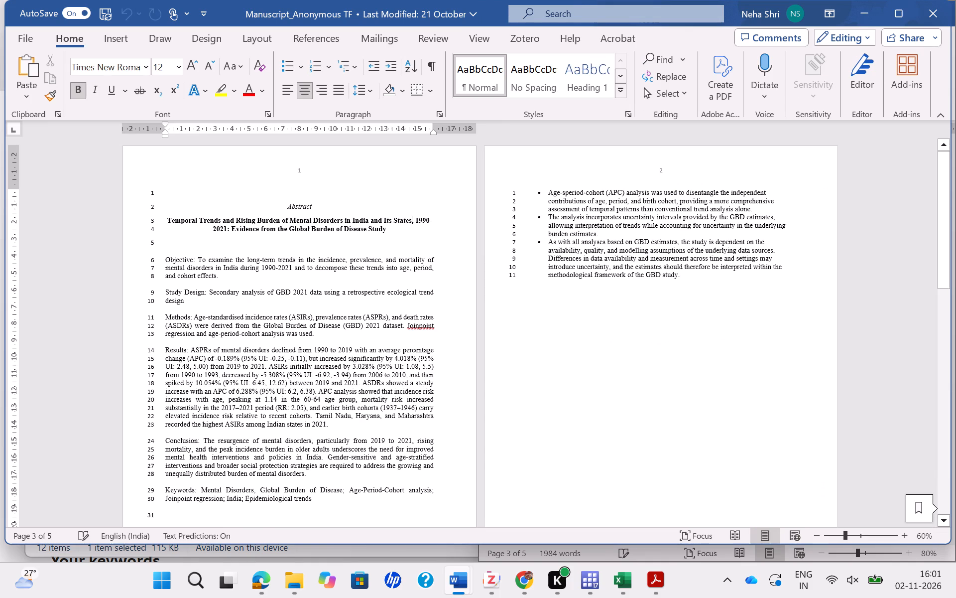
pyautogui.press('BackSpace')
pyautogui.press('BackSpace')
pyautogui.press('BackSpace')
pyautogui.press('BackSpace')
pyautogui.press('BackSpace')
pyautogui.press('BackSpace')
pyautogui.press('BackSpace')
pyautogui.press('BackSpace')
pyautogui.press('BackSpace')
pyautogui.press('BackSpace')
pyautogui.press('BackSpace')
pyautogui.press('BackSpace')
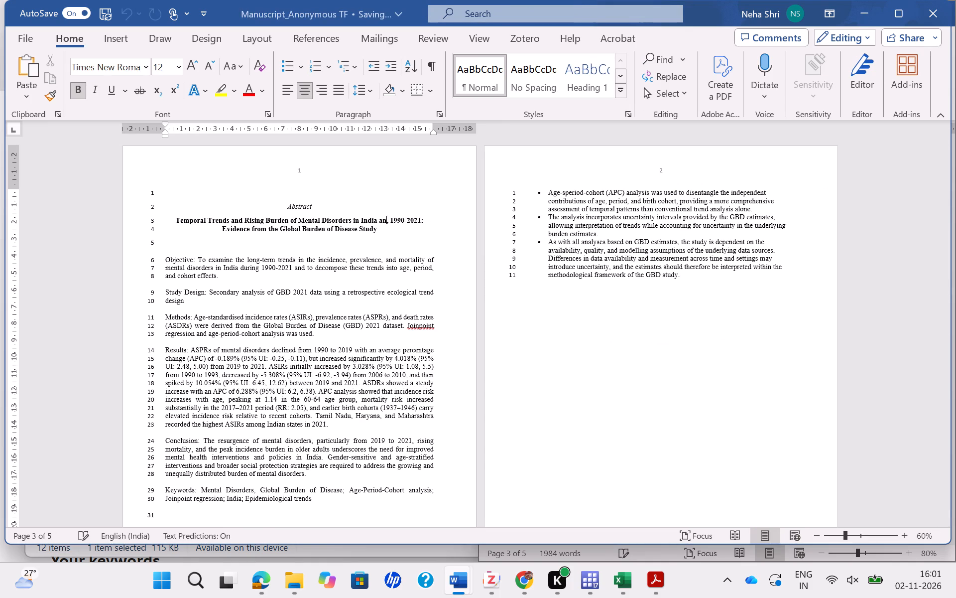
pyautogui.press('BackSpace')
pyautogui.press('BackSpace')
pyautogui.press('BackSpace')
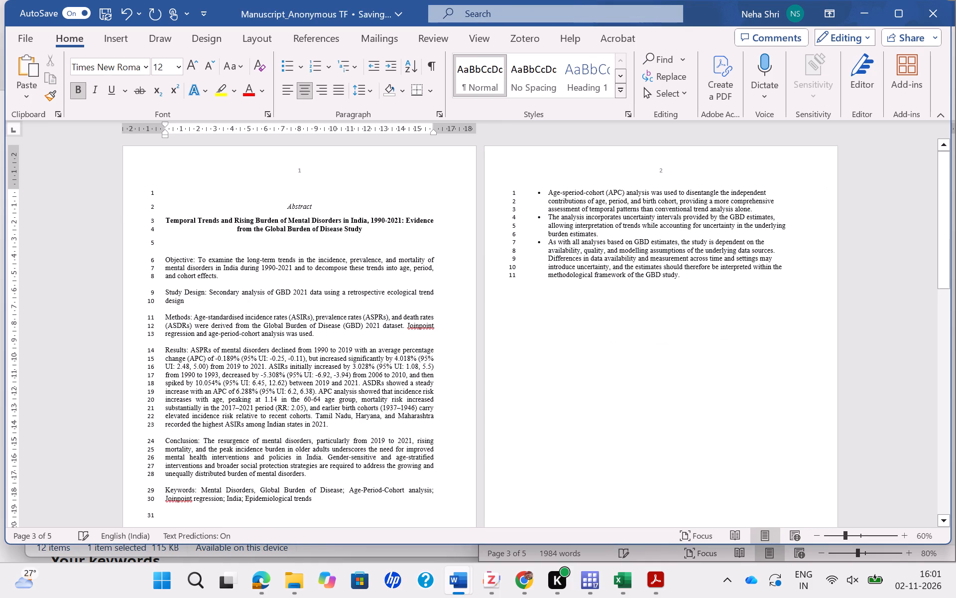
# Delete the whole Study Design paragraph from the abstract and save the manuscript.
pyautogui.moveTo(190, 302); pyautogui.dragTo(161, 291)
pyautogui.press('Delete')
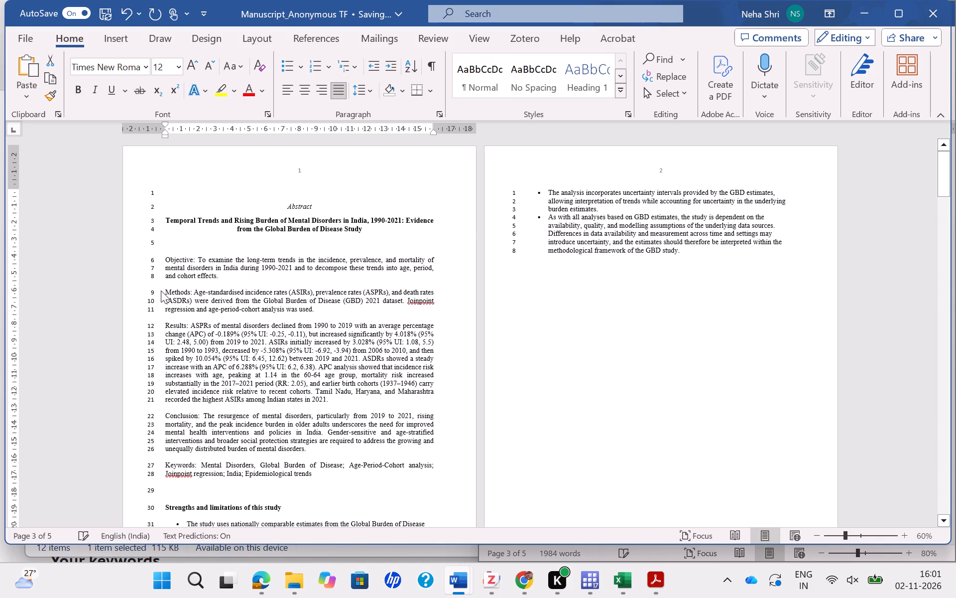
pyautogui.hotkey('ctrl', 's')
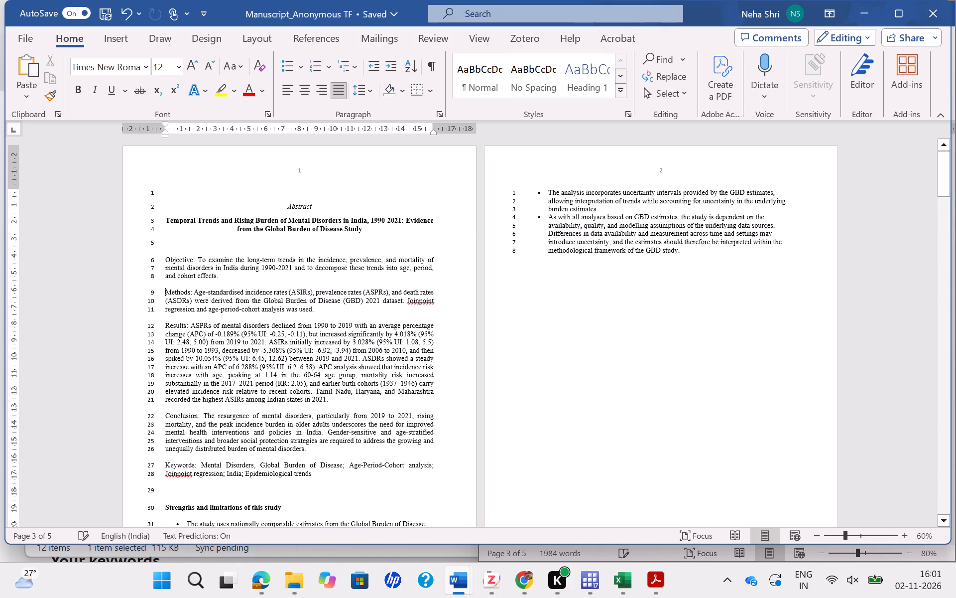
# Shorten the date range in the first sentence of the manuscript's abstract Conclusion to "2019-21".
pyautogui.click(404, 416)
pyautogui.press('BackSpace')
pyautogui.press('BackSpace')
pyautogui.press('BackSpace')
pyautogui.press('BackSpace')
pyautogui.press('BackSpace')
pyautogui.press('BackSpace')
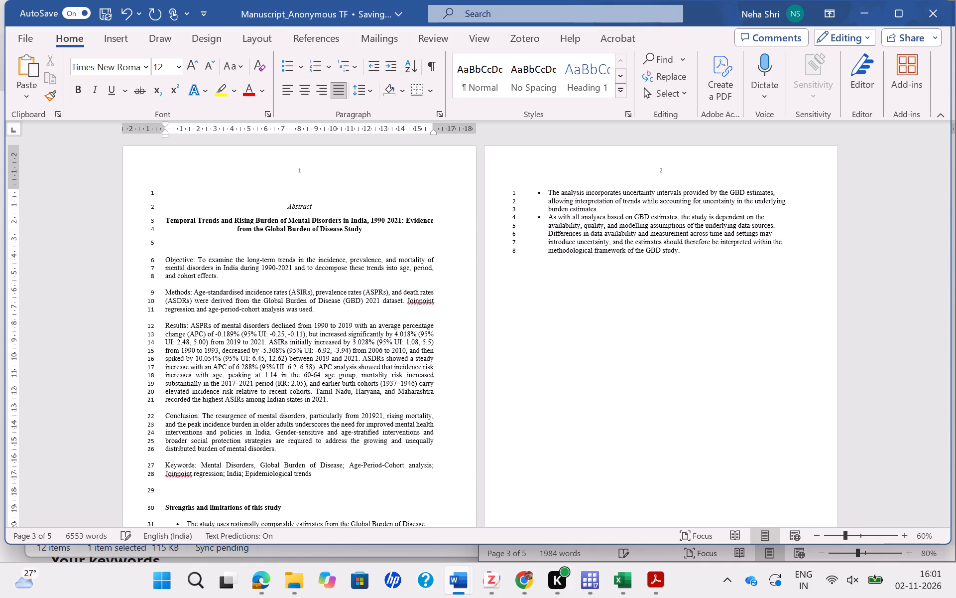
pyautogui.press('-')
# Replace "particularly from" with "during" before "2019-21" in the abstract's Conclusion.
pyautogui.press('Left')
pyautogui.press('Left')
pyautogui.press('Left')
pyautogui.press('Left')
pyautogui.press('Left')
pyautogui.press('Left')
pyautogui.press('Left')
pyautogui.press('Left')
pyautogui.press('Left')
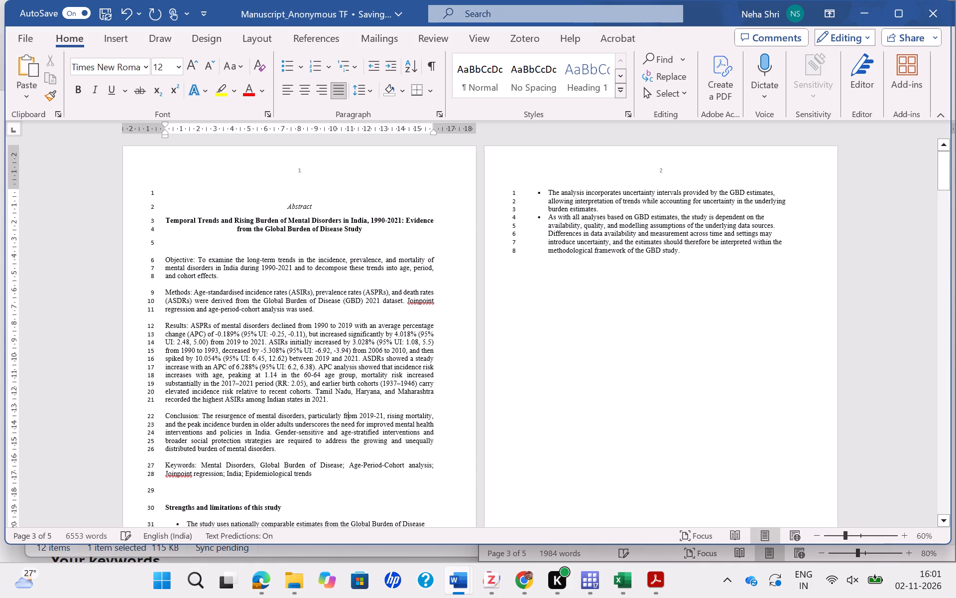
pyautogui.press('Left')
pyautogui.press('Left')
pyautogui.press('Left')
pyautogui.press('BackSpace')
pyautogui.press('BackSpace')
pyautogui.press('BackSpace')
pyautogui.press('BackSpace')
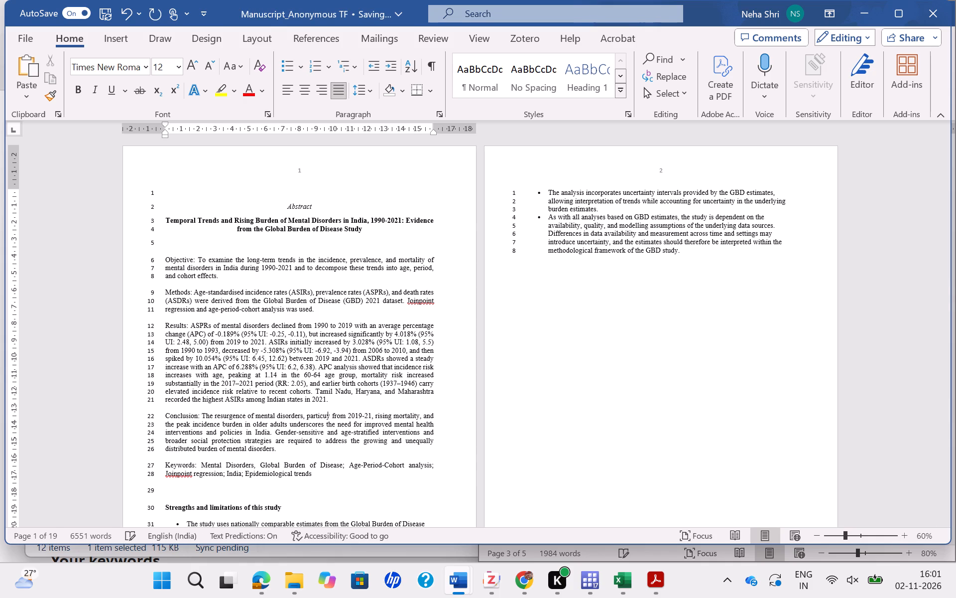
pyautogui.press('BackSpace')
pyautogui.press('BackSpace')
pyautogui.press('BackSpace')
pyautogui.press('BackSpace')
pyautogui.press('BackSpace')
pyautogui.press('BackSpace')
pyautogui.press('BackSpace')
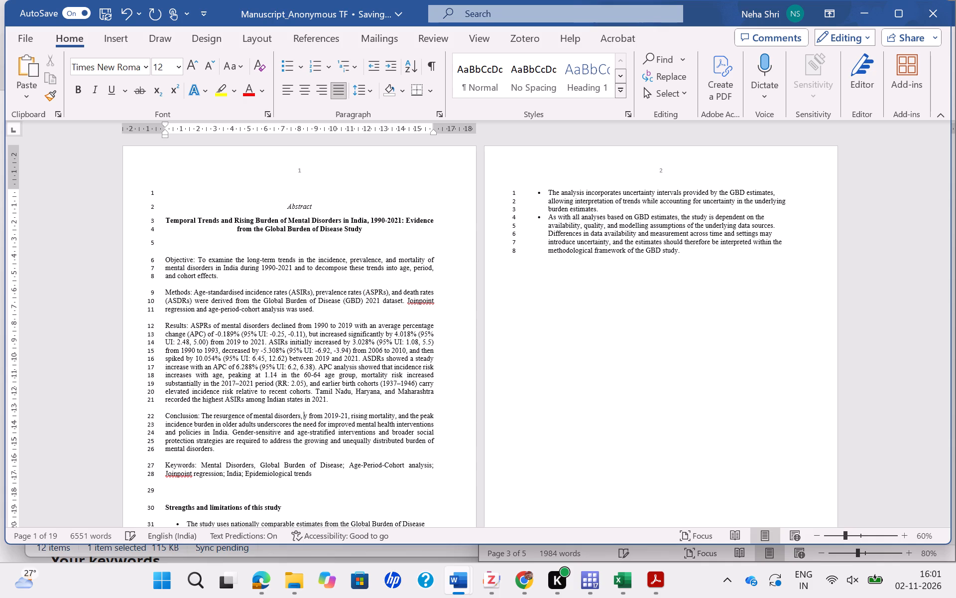
pyautogui.press('Delete')
pyautogui.write('during')
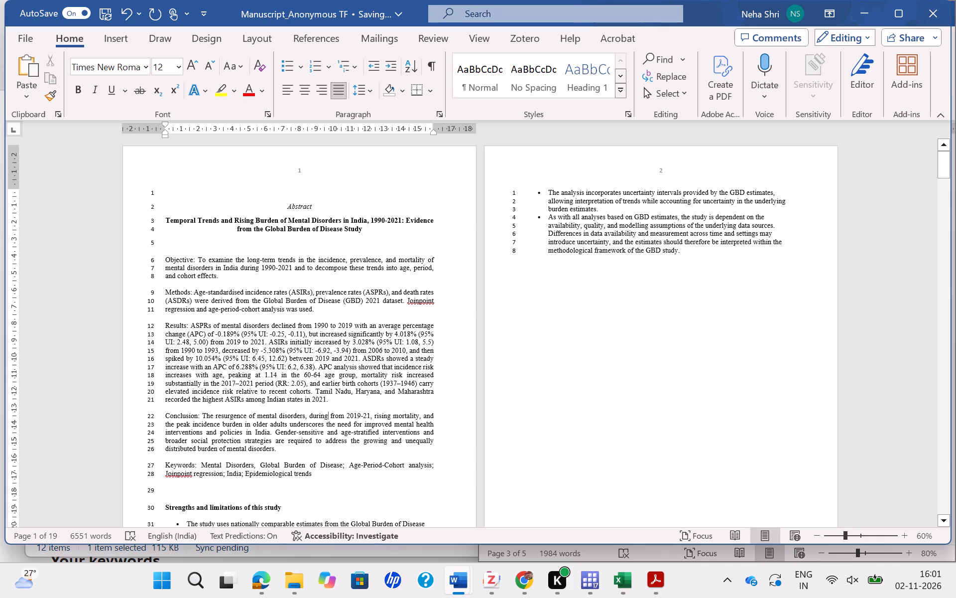
pyautogui.press('Delete')
pyautogui.press('Delete')
pyautogui.press('Delete')
pyautogui.press('Delete')
pyautogui.press('Delete')
pyautogui.press('Delete')
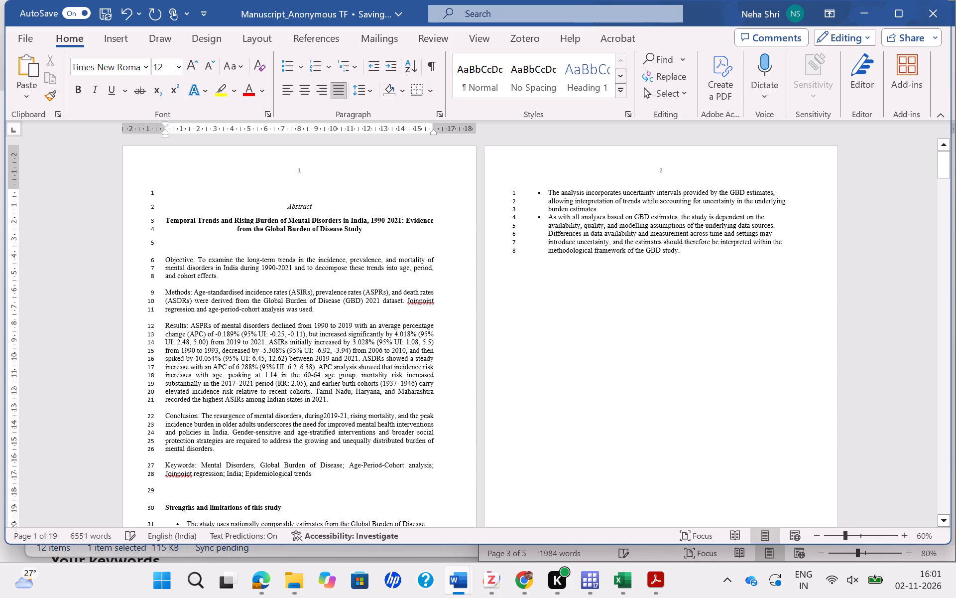
pyautogui.press('space')
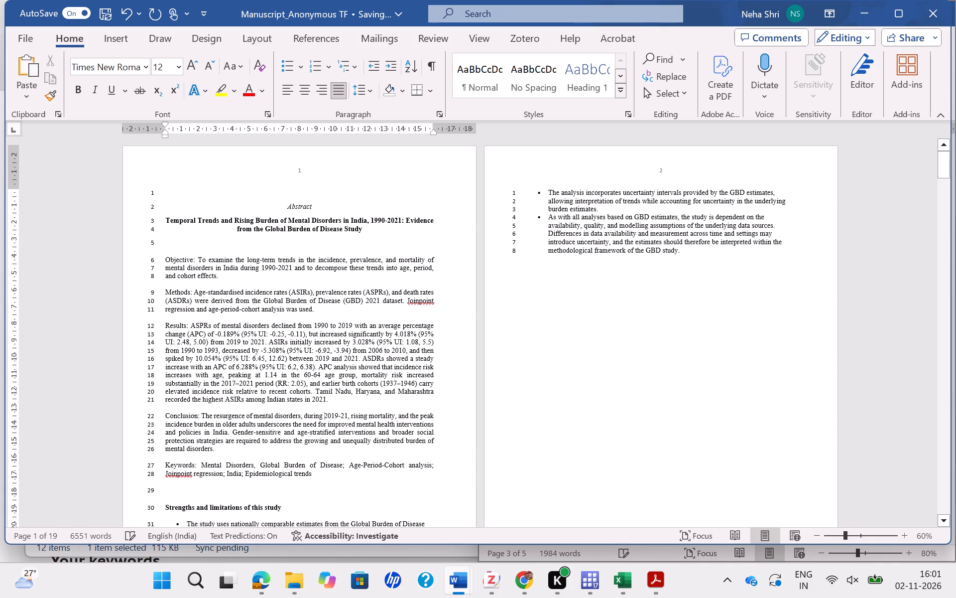
# Remove the comma after "mental disorders" in the Conclusion so it reads "mental disorders during 2019-21".
pyautogui.click(304, 419)
pyautogui.press('BackSpace')
pyautogui.press('BackSpace')
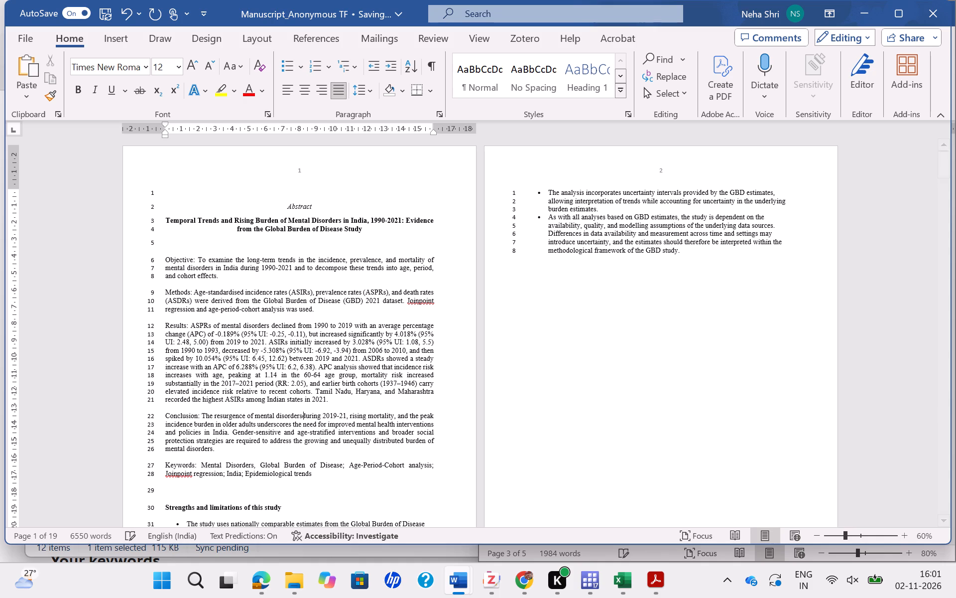
pyautogui.press('space')
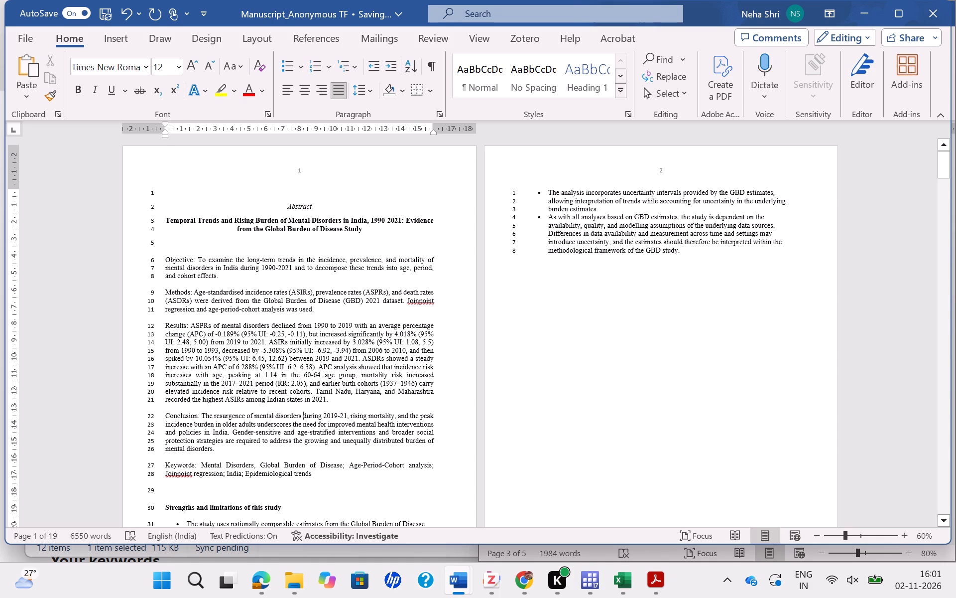
# Check the word count of the abstract text from Objective through Conclusion.
pyautogui.scroll(-2, 257, 467)
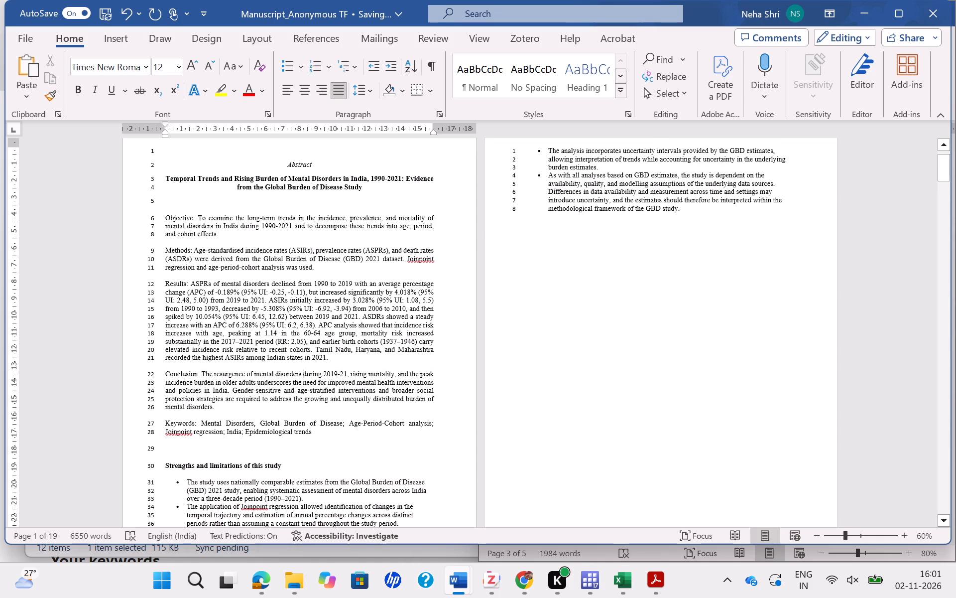
pyautogui.scroll(-2, 387, 408)
pyautogui.click(315, 392)
pyautogui.moveTo(215, 367); pyautogui.dragTo(215, 366)
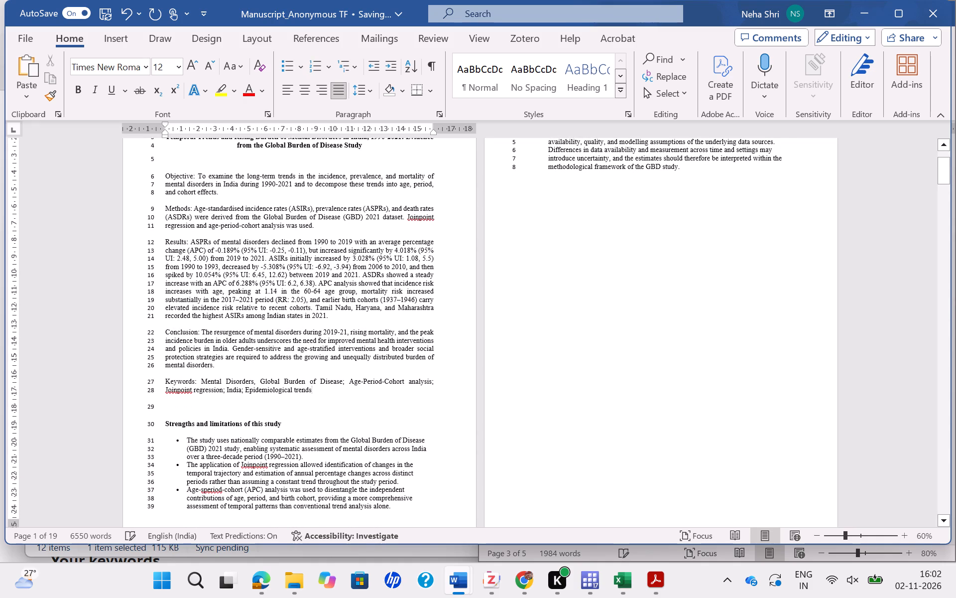
pyautogui.moveTo(215, 366); pyautogui.dragTo(165, 176)
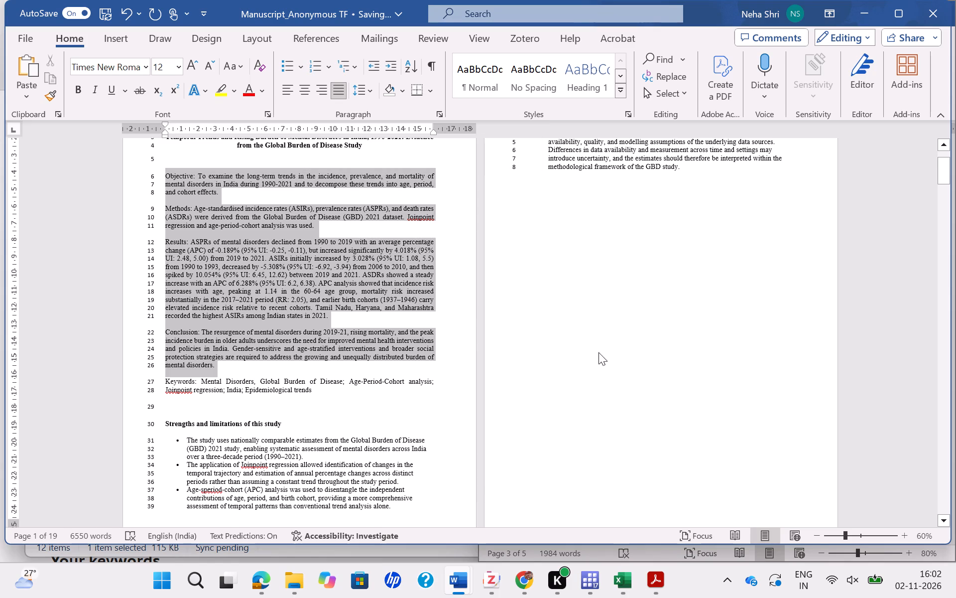
pyautogui.click(252, 225)
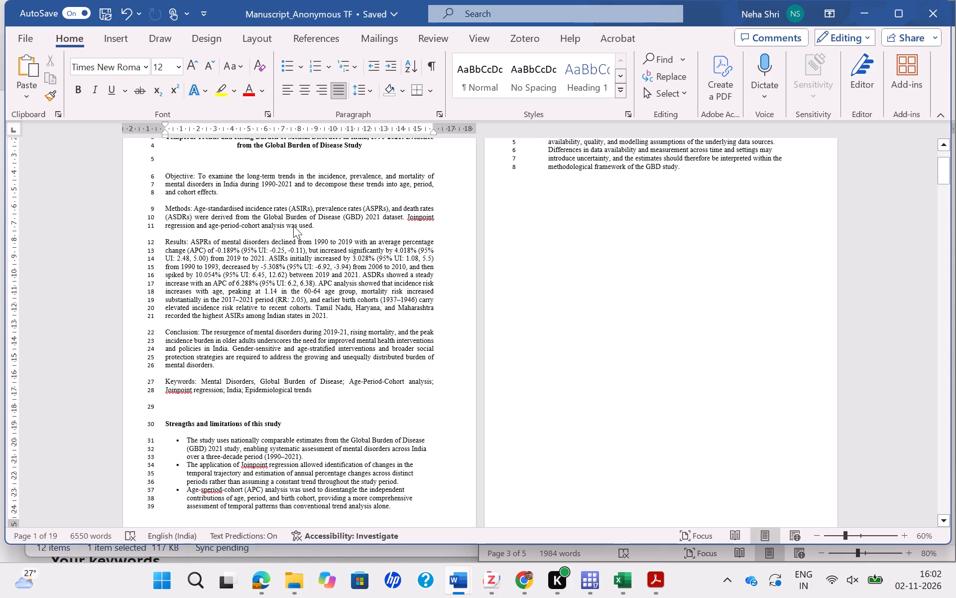
# Delete "and Its States" from the title above the Introduction on page 3 and save the manuscript.
pyautogui.scroll(1, 293, 225)
pyautogui.hotkey('ctrl', 's')
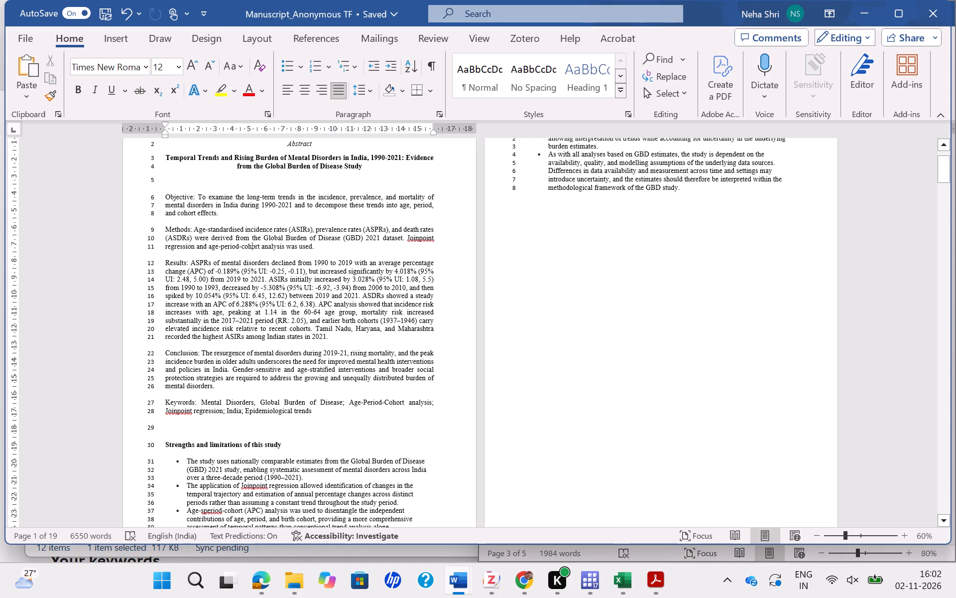
pyautogui.scroll(-5, 622, 260)
pyautogui.scroll(-5, 569, 312)
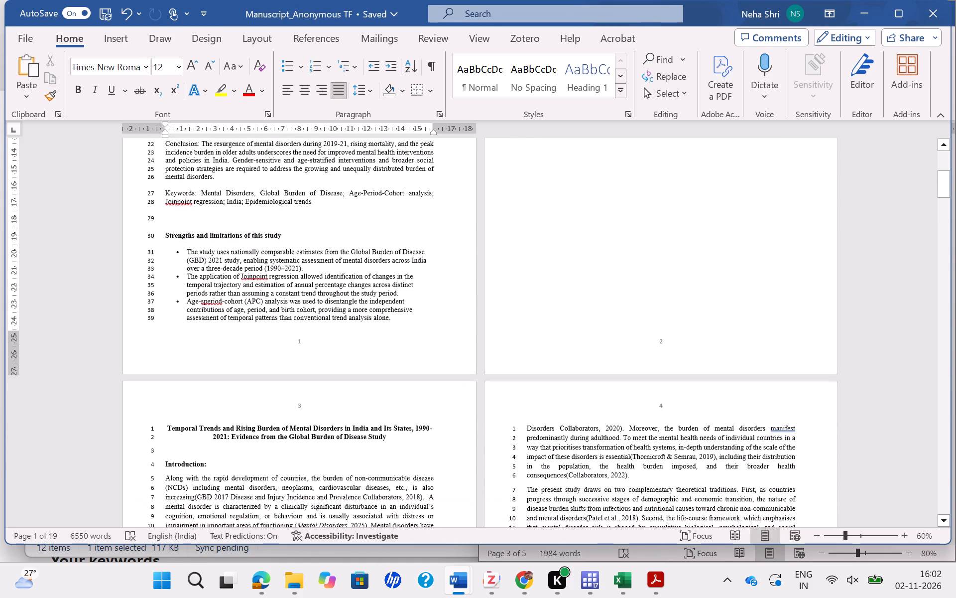
pyautogui.moveTo(369, 425); pyautogui.dragTo(398, 427)
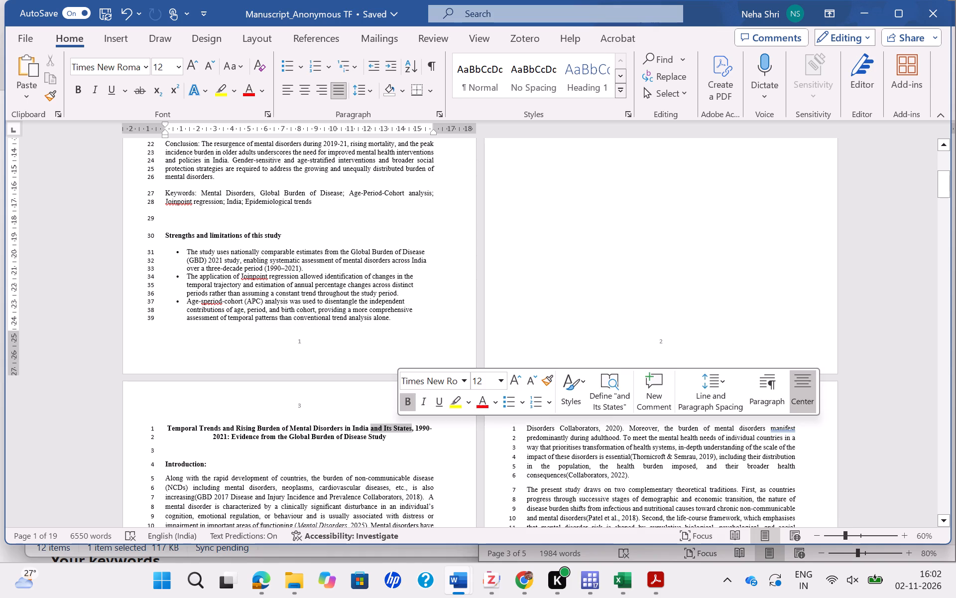
pyautogui.press('BackSpace')
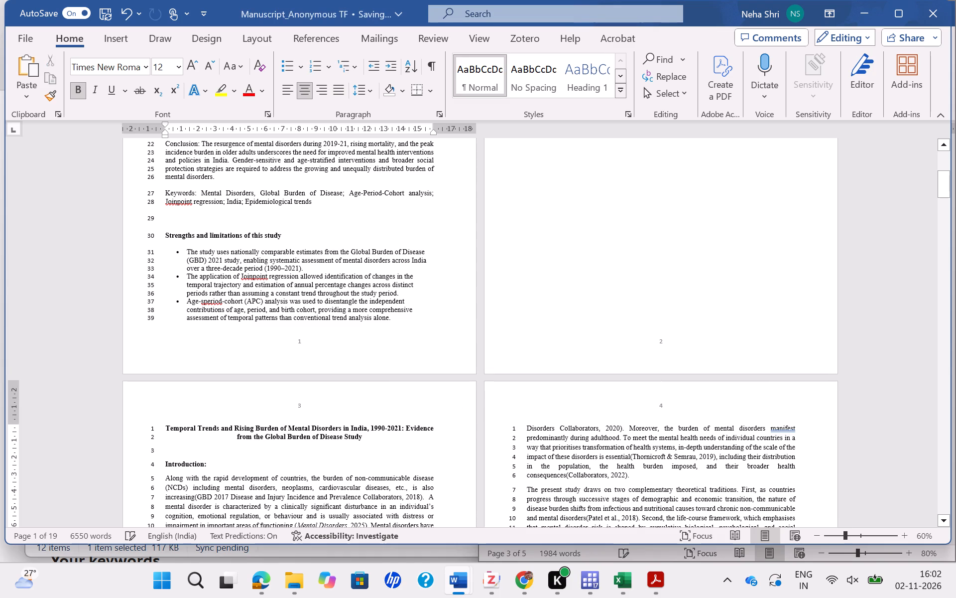
pyautogui.hotkey('ctrl', 's')
# Skim the following pages of the manuscript, save it and close the document.
pyautogui.scroll(-12, 383, 411)
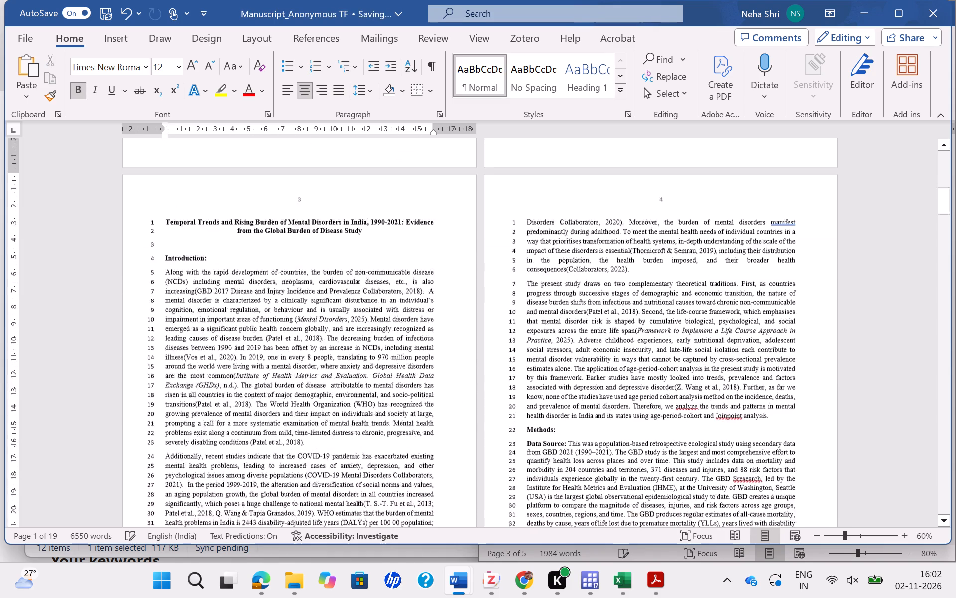
pyautogui.scroll(-8, 383, 411)
pyautogui.scroll(-14, 384, 410)
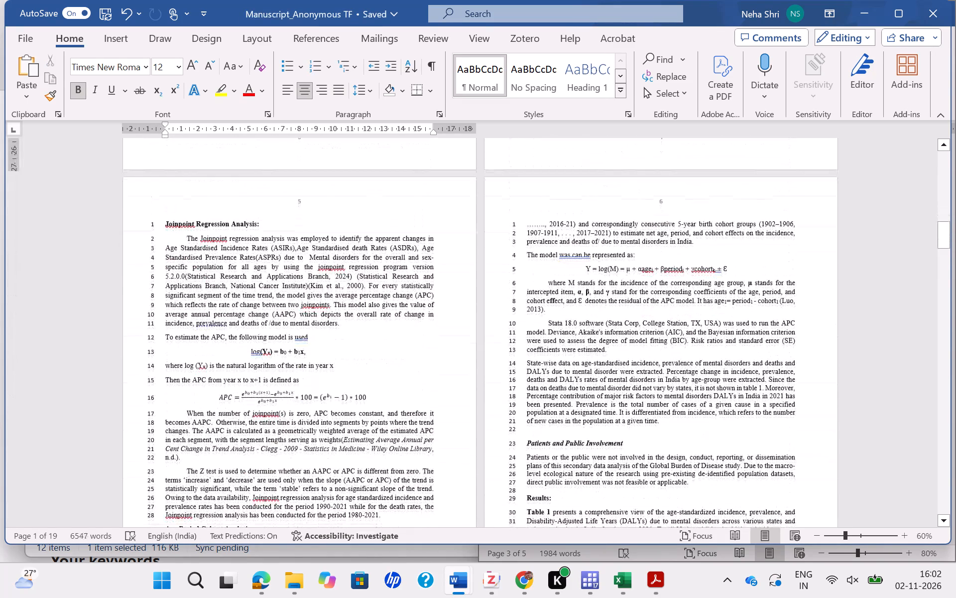
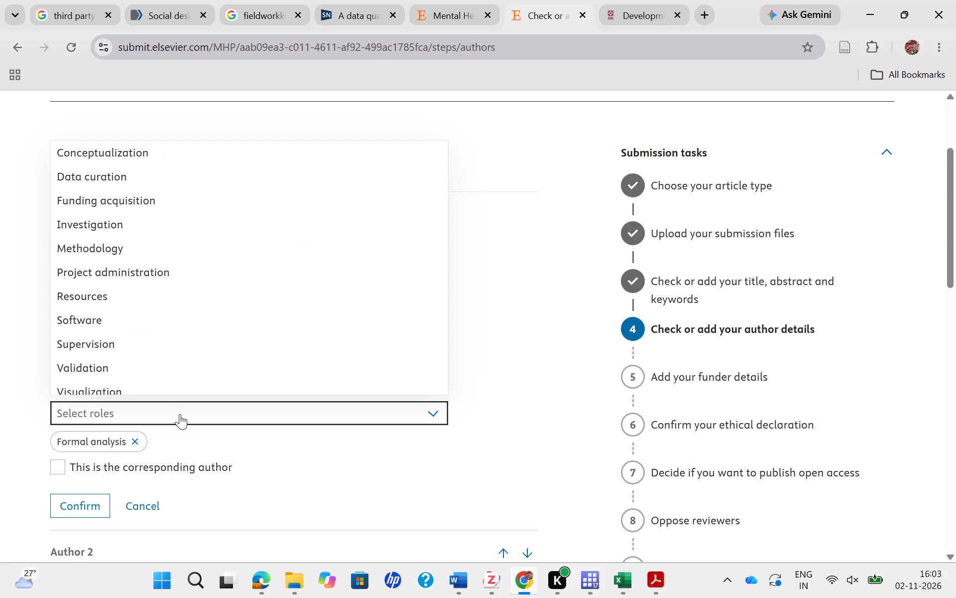
pyautogui.scroll(-2, 140, 320)
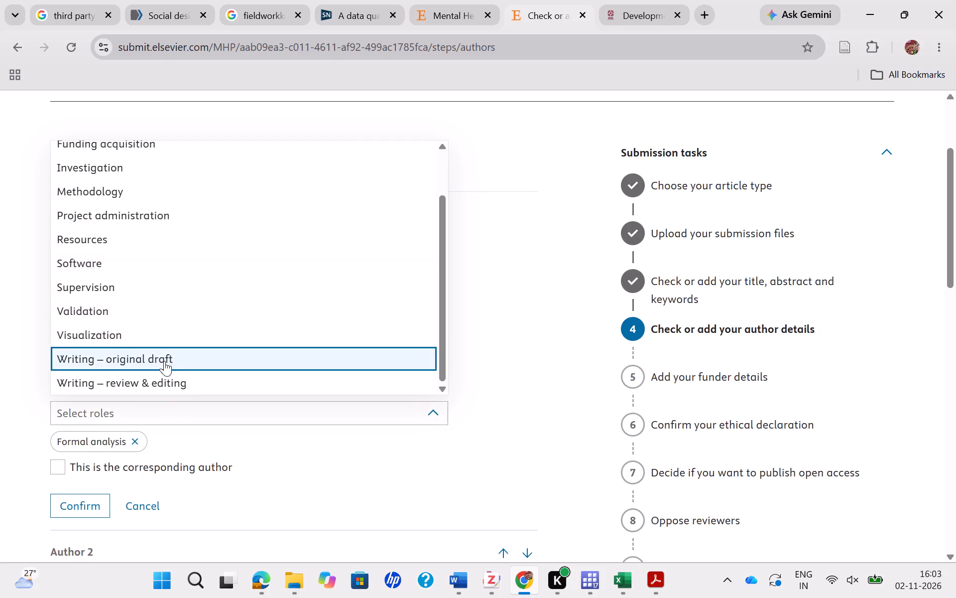
pyautogui.click(164, 361)
pyautogui.click(279, 412)
pyautogui.scroll(-4, 182, 368)
pyautogui.click(168, 377)
pyautogui.scroll(3, 243, 327)
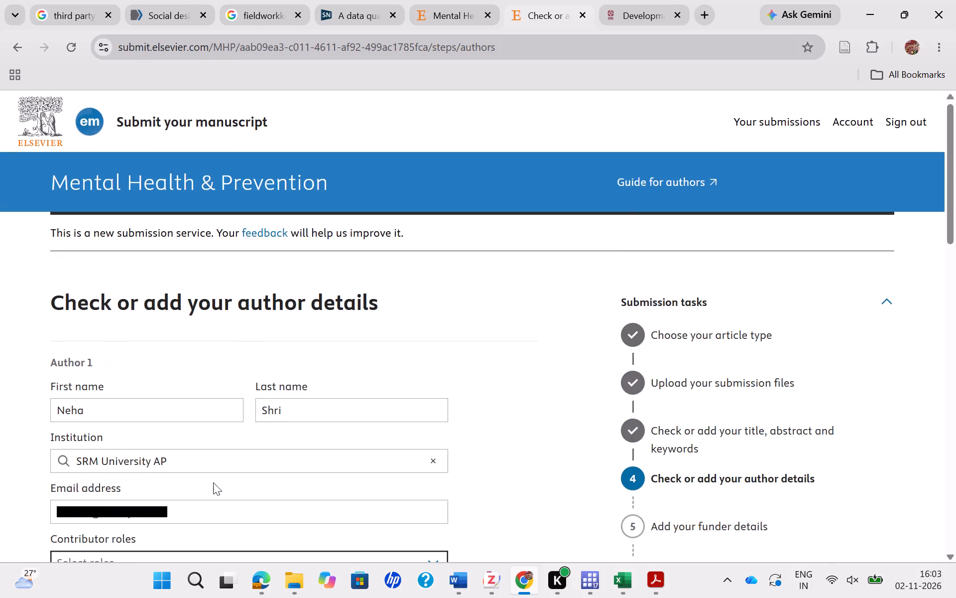
pyautogui.scroll(-3, 216, 478)
pyautogui.click(166, 337)
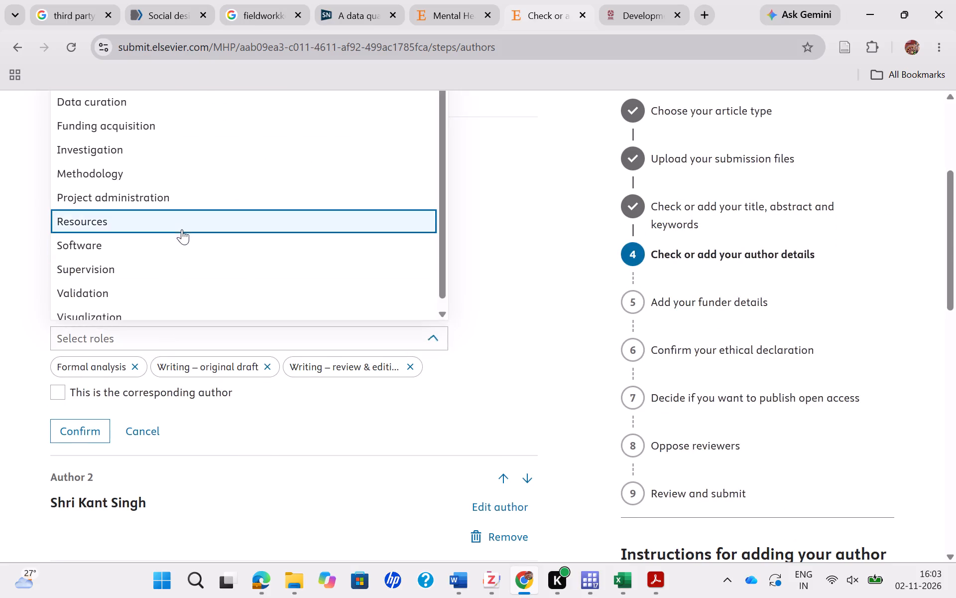
pyautogui.scroll(4, 182, 229)
pyautogui.click(124, 321)
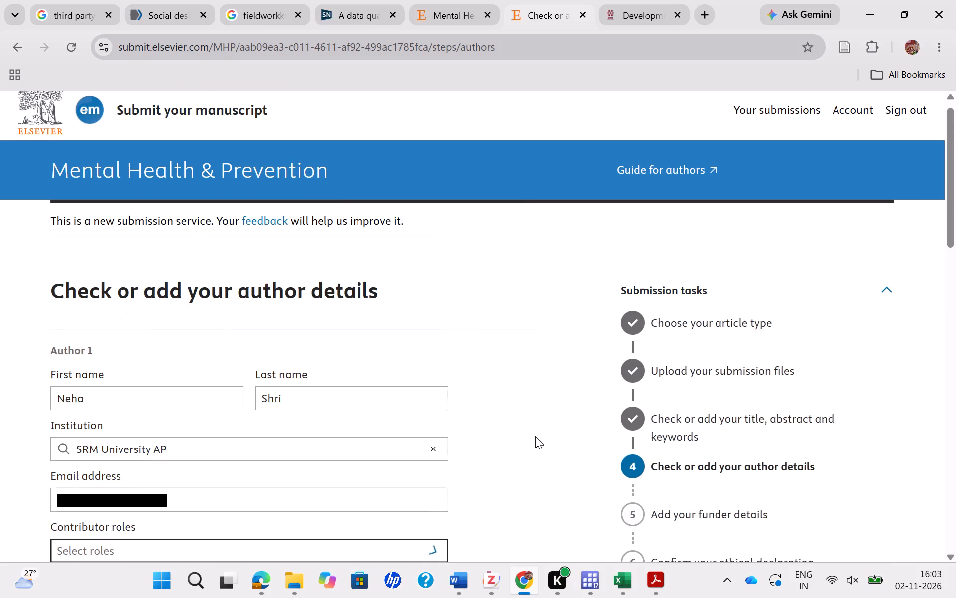
pyautogui.scroll(-4, 401, 416)
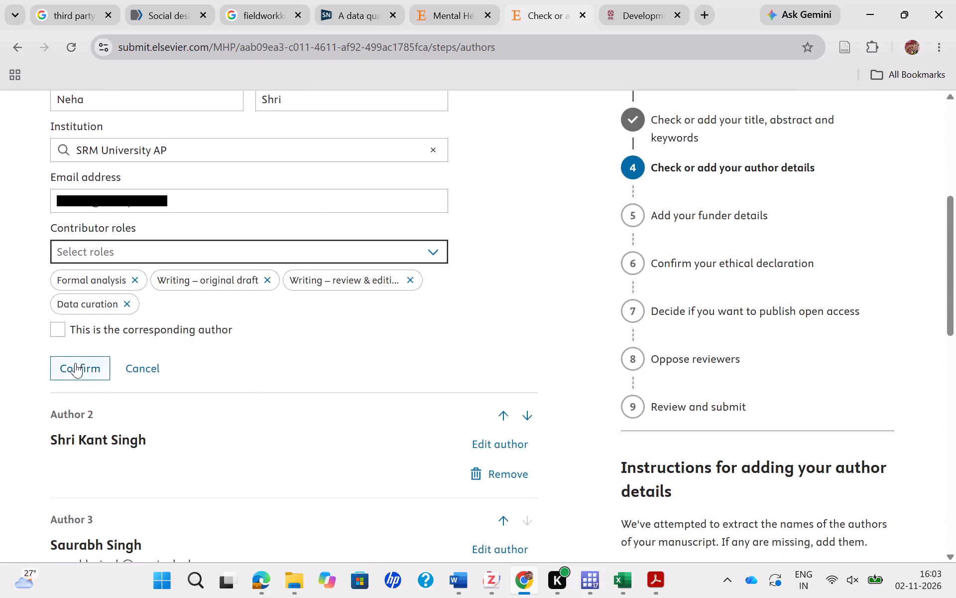
pyautogui.click(72, 364)
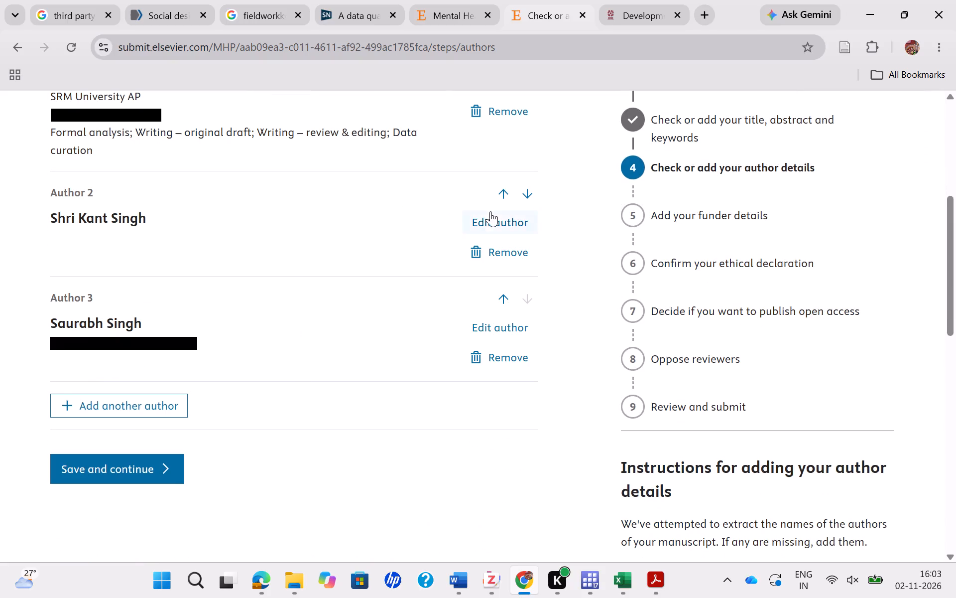
# Open Author 2's details for editing and start on the empty email address.
pyautogui.click(487, 221)
pyautogui.scroll(-2, 169, 360)
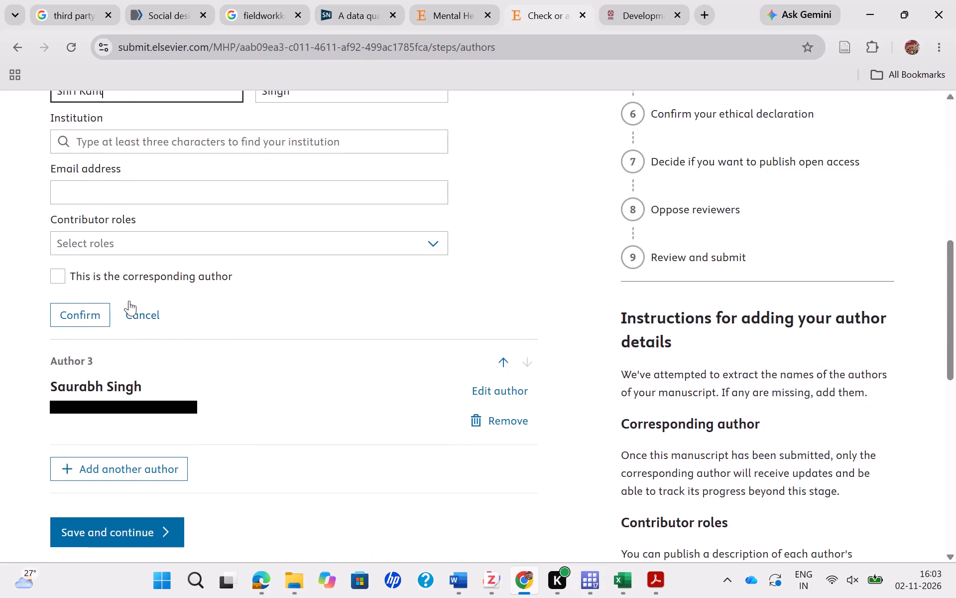
pyautogui.click(93, 186)
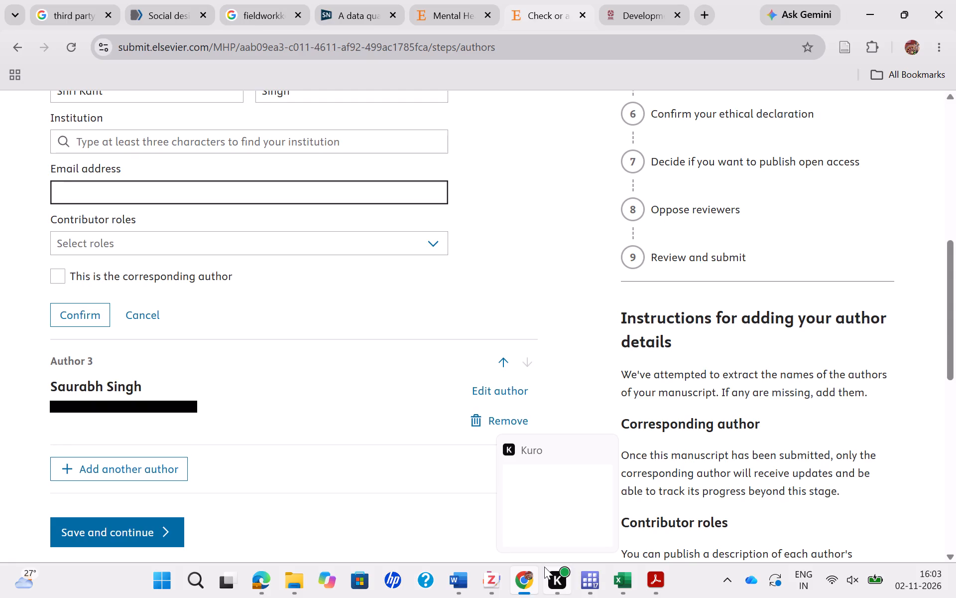
pyautogui.scroll(-6, 474, 411)
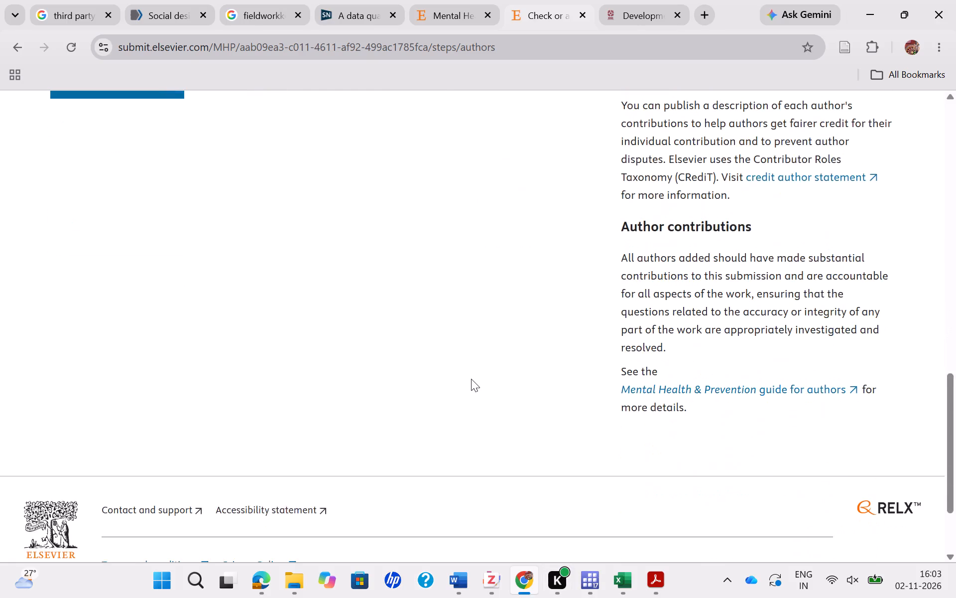
pyautogui.scroll(-5, 471, 378)
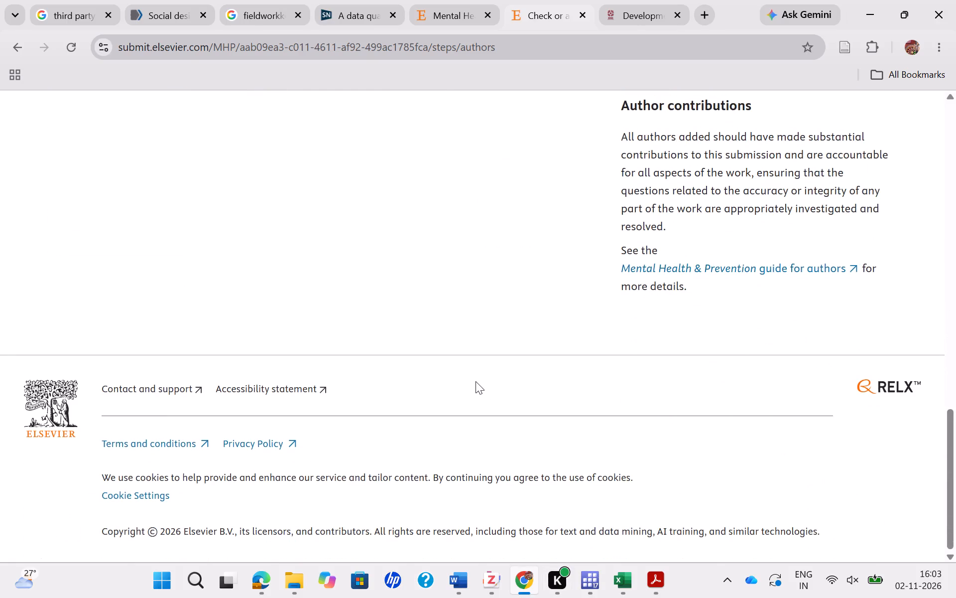
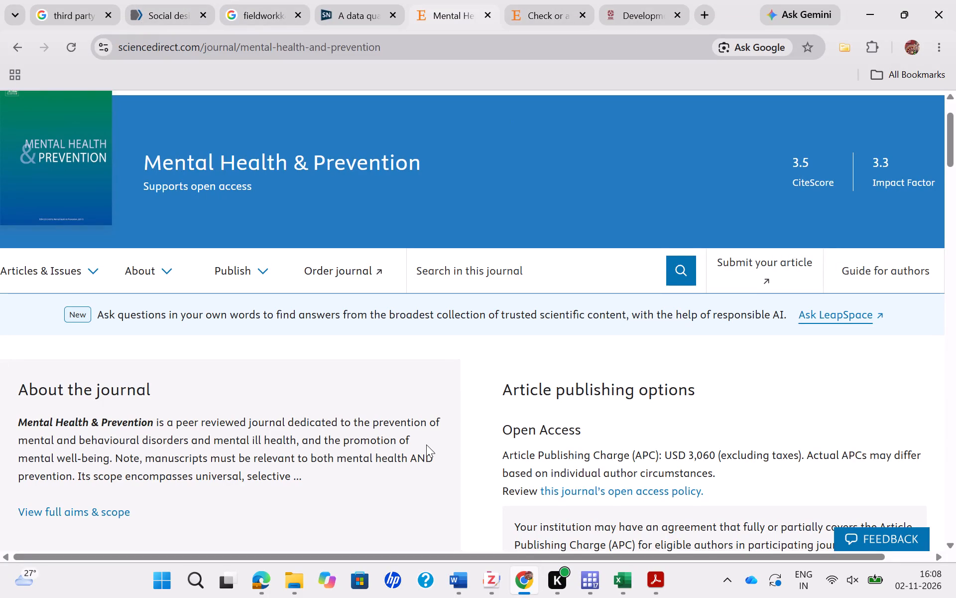
# Look through the Development Management Institute's MDP offerings and its faculty recruitment portal.
pyautogui.scroll(-4, 426, 445)
pyautogui.click(658, 12)
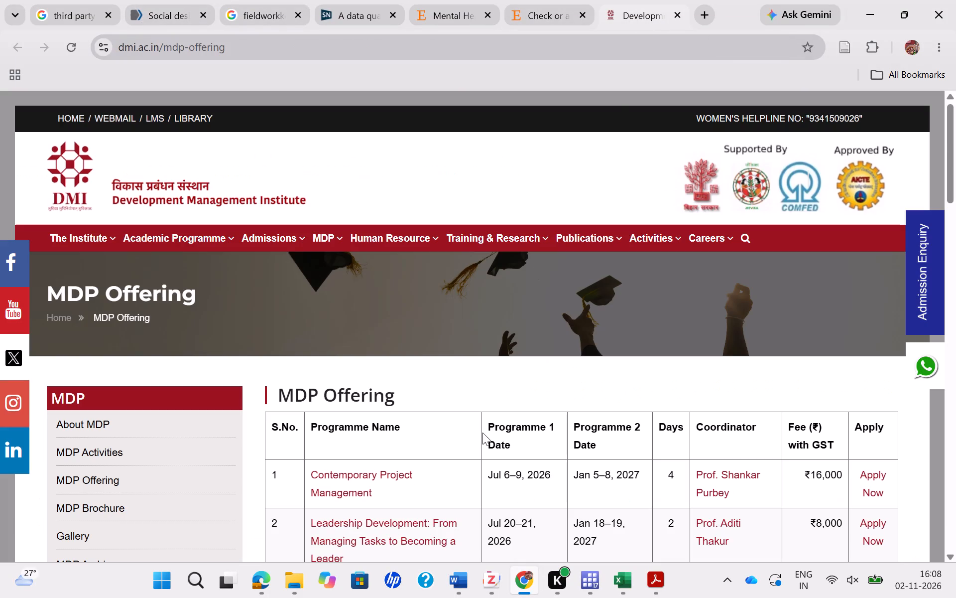
pyautogui.scroll(-2, 602, 136)
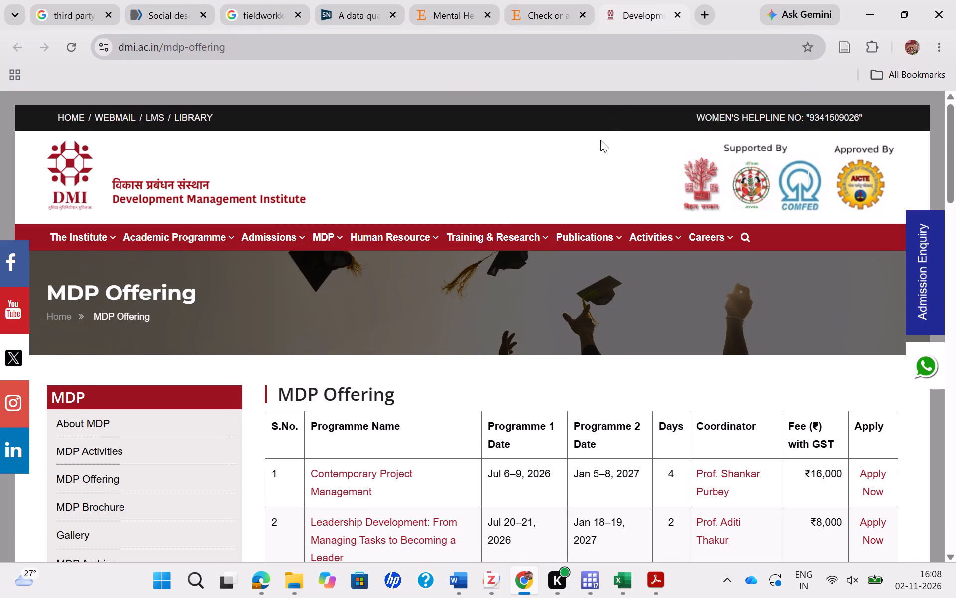
pyautogui.scroll(-2, 600, 140)
pyautogui.scroll(1, 602, 124)
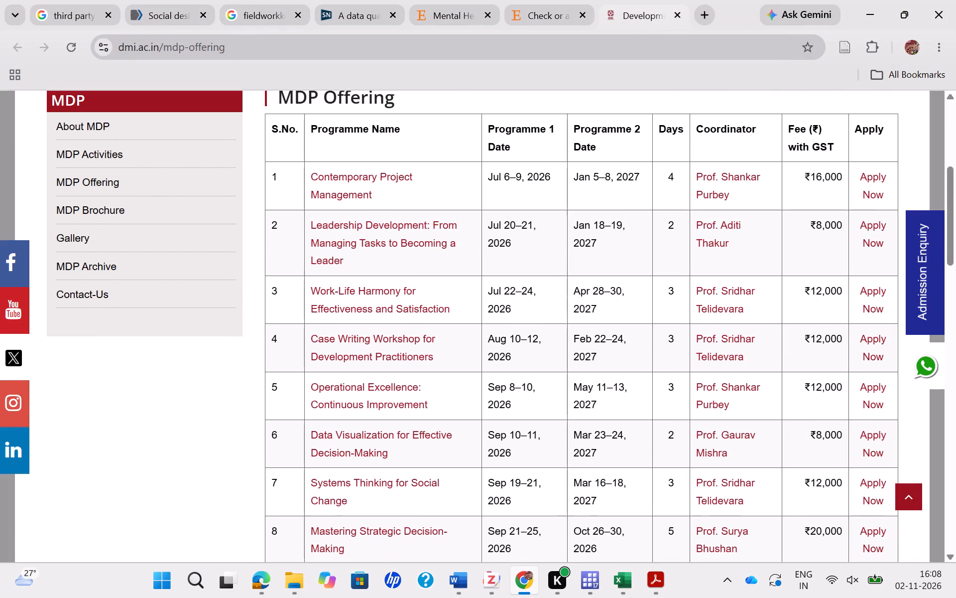
pyautogui.scroll(1, 602, 124)
pyautogui.scroll(4, 543, 147)
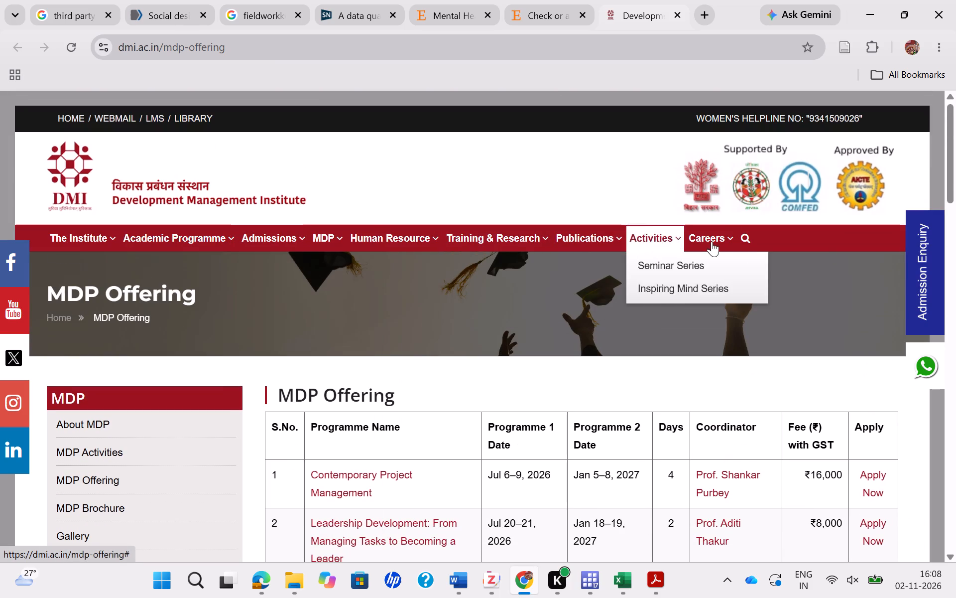
pyautogui.click(716, 260)
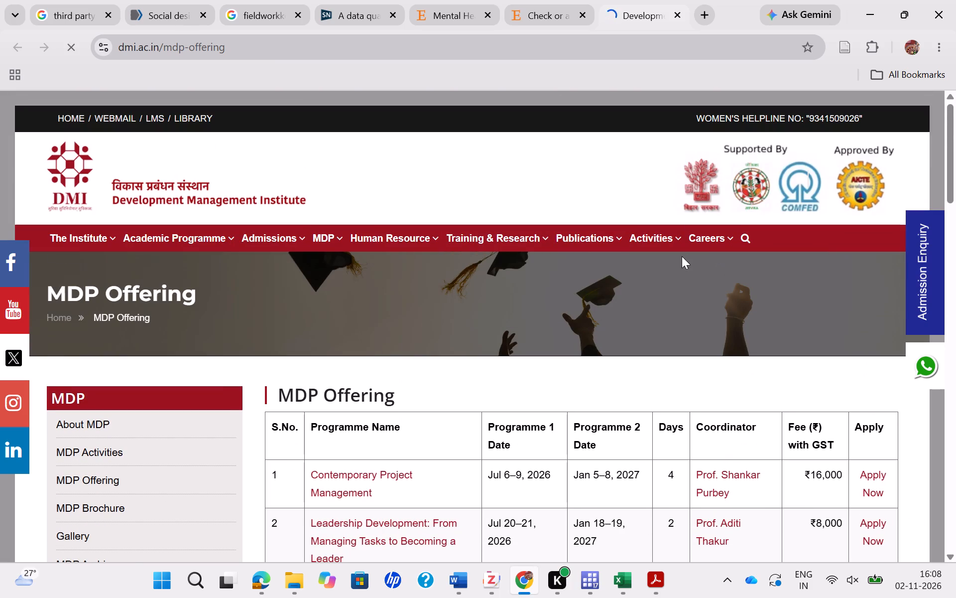
pyautogui.scroll(-2, 633, 267)
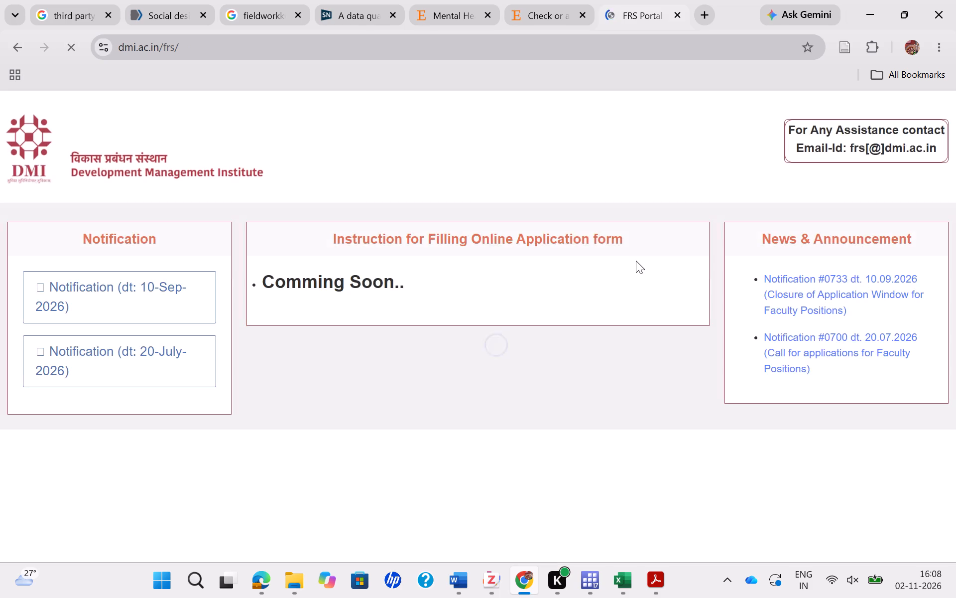
pyautogui.scroll(-1, 148, 283)
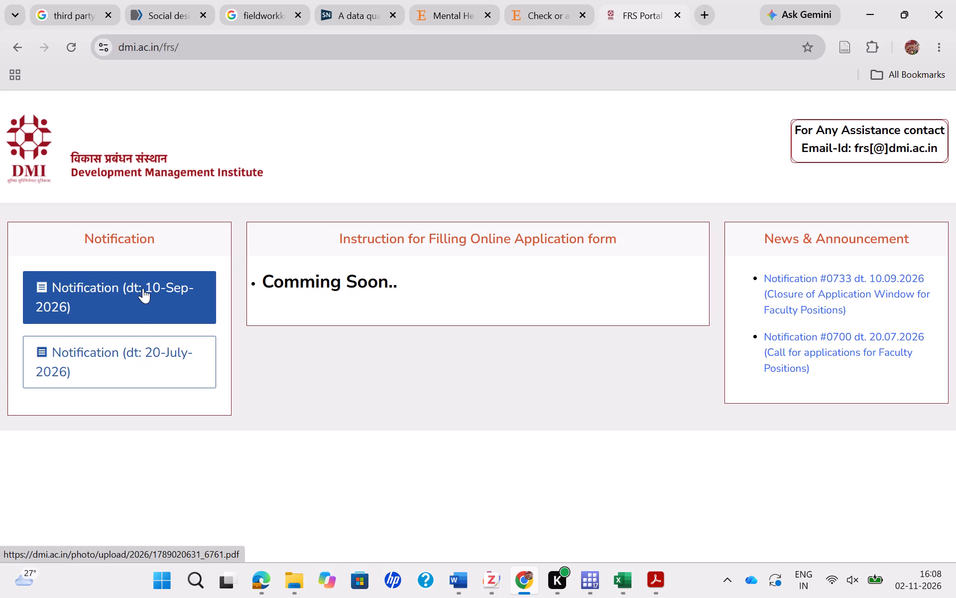
# Read the institute's recruitment notification dated 10-Sep-2026, then close the notice and the recruitment portal.
pyautogui.click(144, 284)
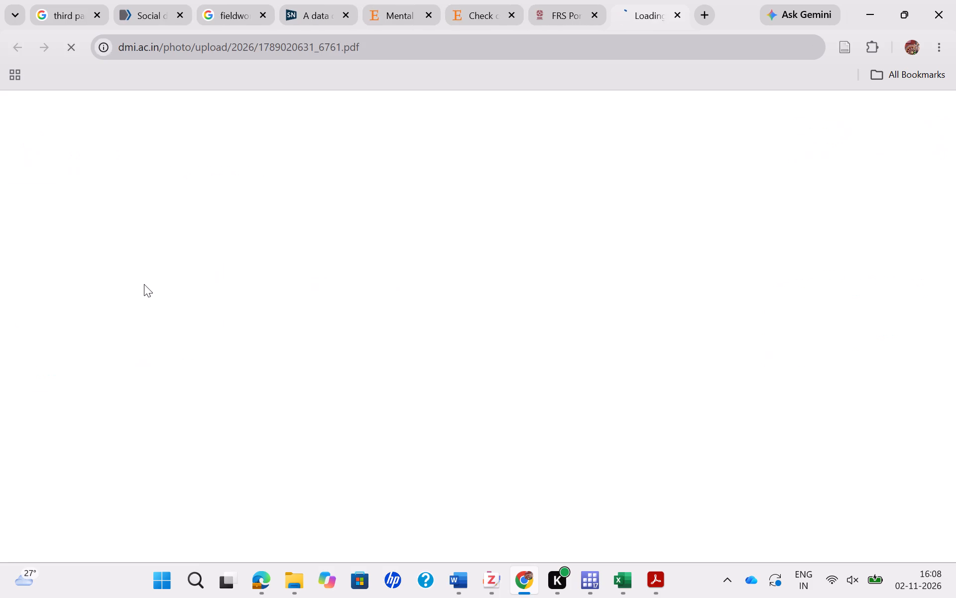
pyautogui.scroll(-1, 471, 311)
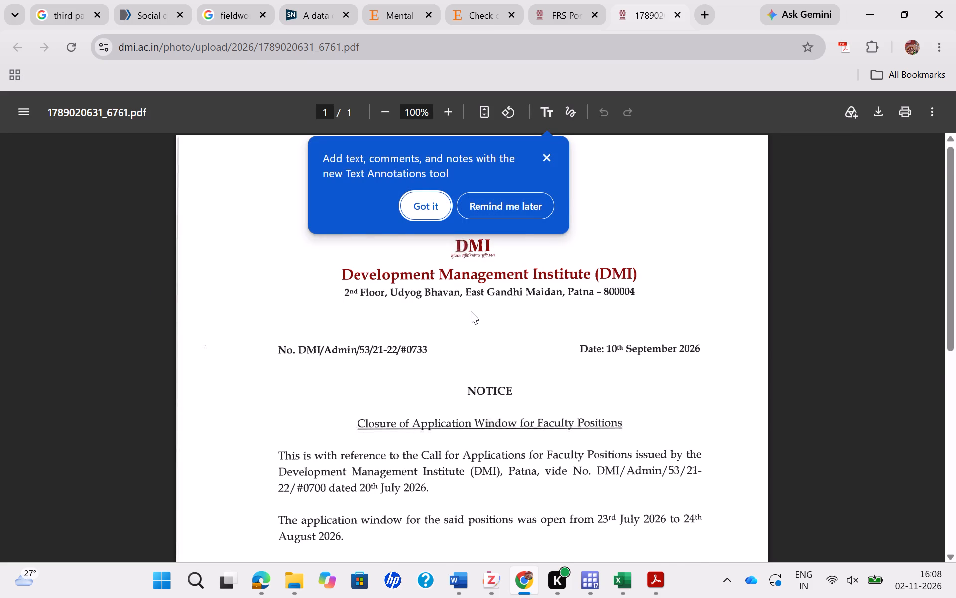
pyautogui.scroll(-2, 472, 311)
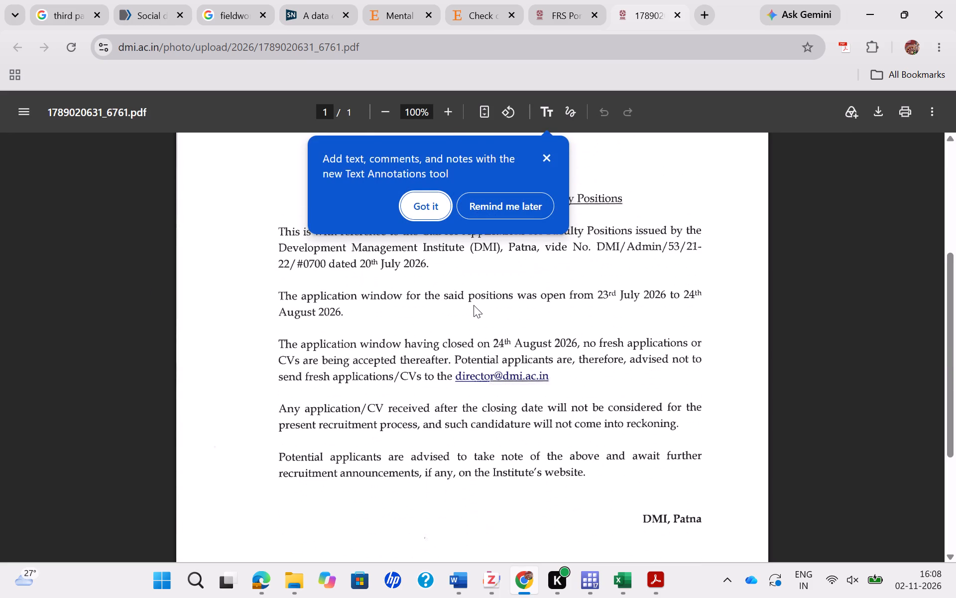
pyautogui.scroll(-3, 474, 305)
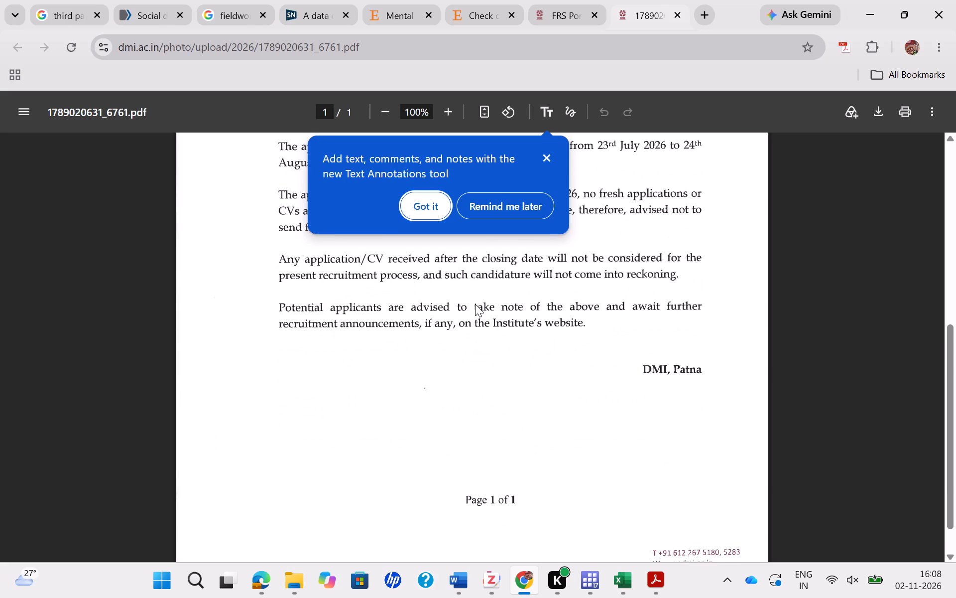
pyautogui.scroll(-6, 475, 304)
pyautogui.scroll(6, 475, 302)
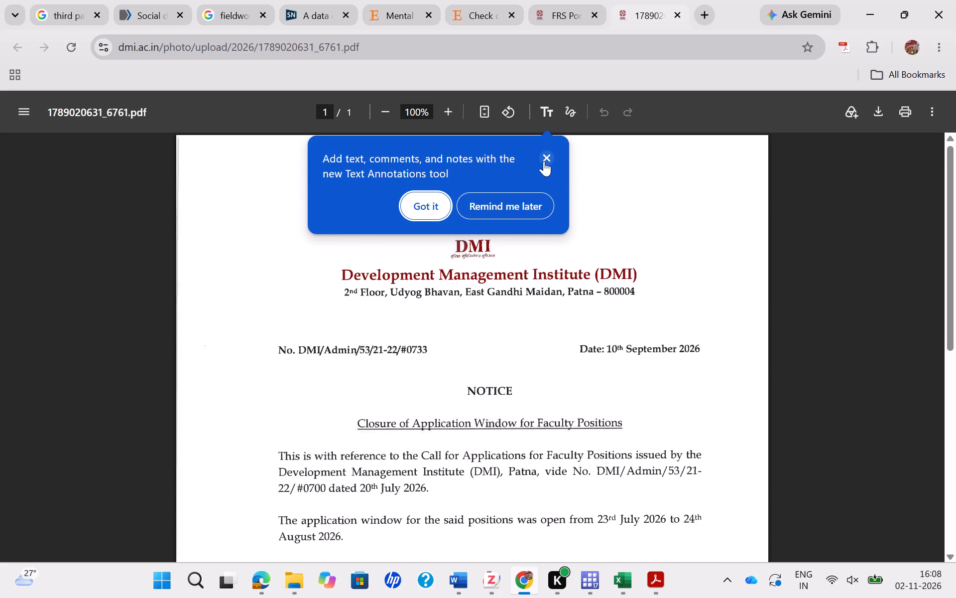
pyautogui.click(544, 160)
pyautogui.click(679, 17)
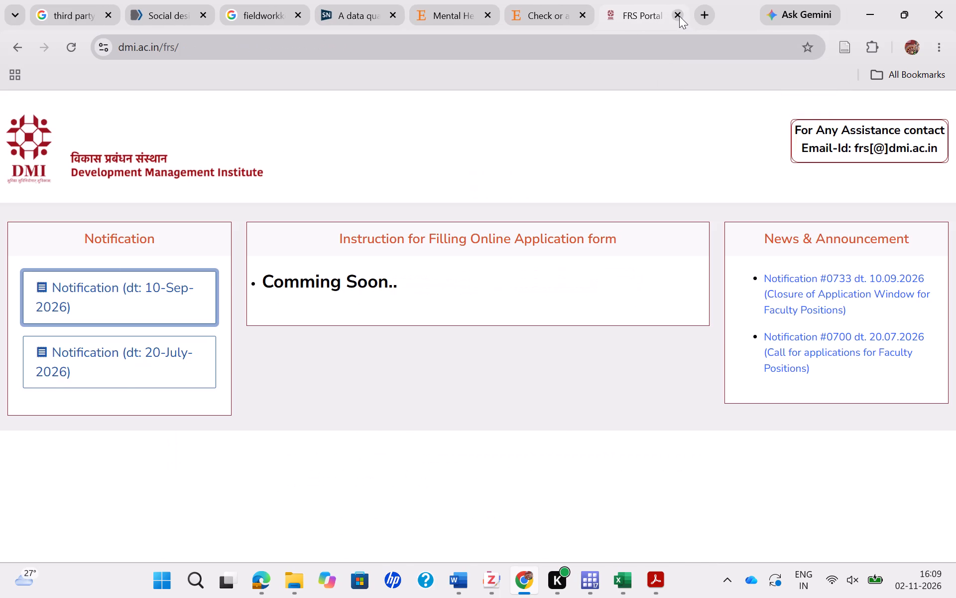
pyautogui.click(679, 16)
# Fit the author details form to half the screen and open the Title page document from the Mental health folder.
pyautogui.scroll(5, 623, 235)
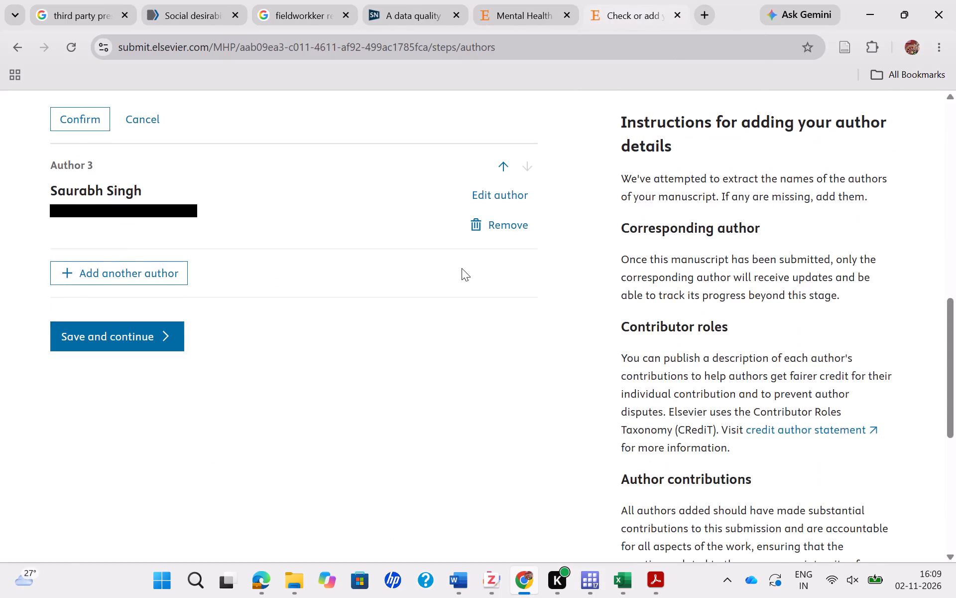
pyautogui.scroll(6, 462, 268)
pyautogui.scroll(-3, 329, 310)
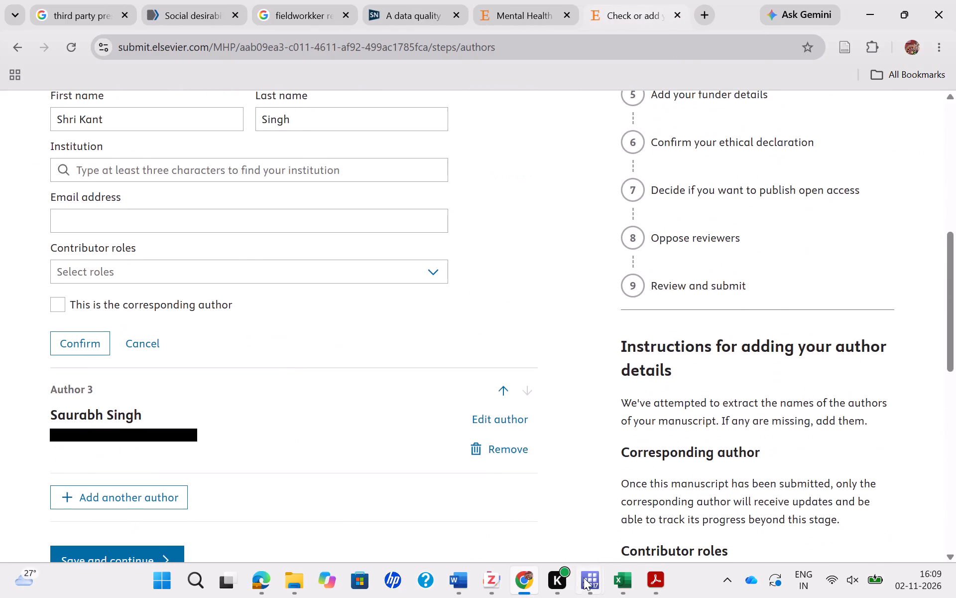
pyautogui.press('super+Right')
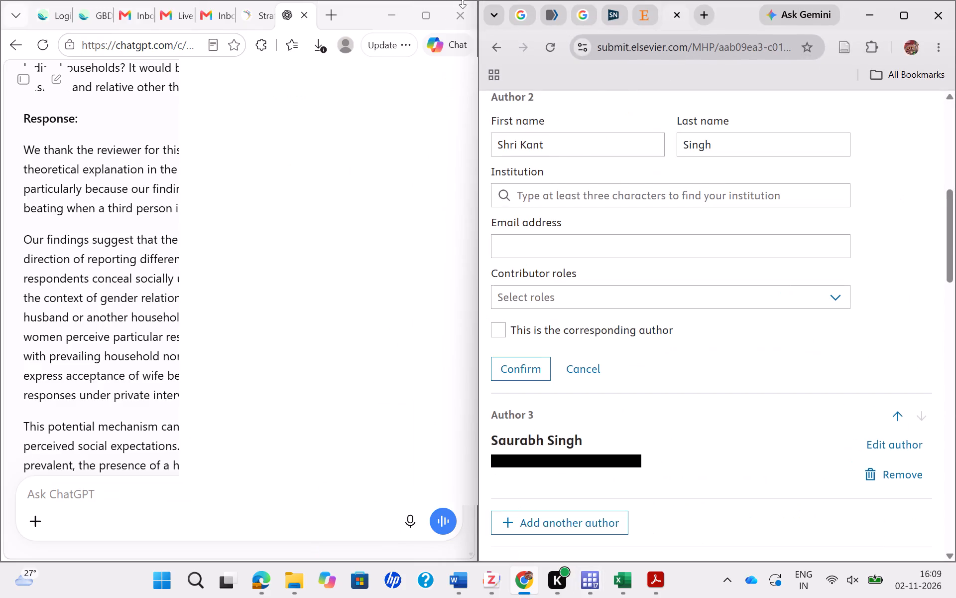
pyautogui.click(303, 592)
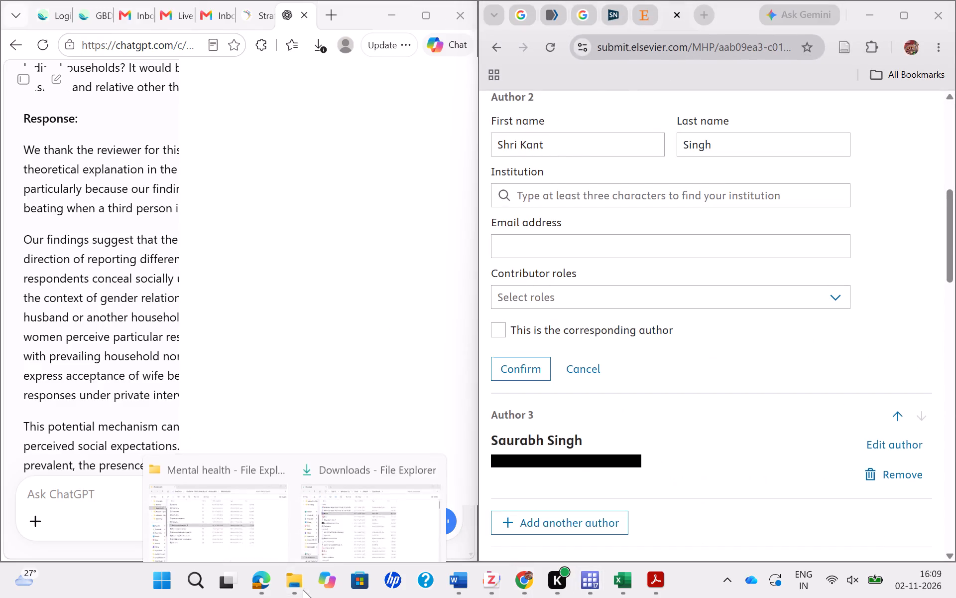
pyautogui.click(263, 514)
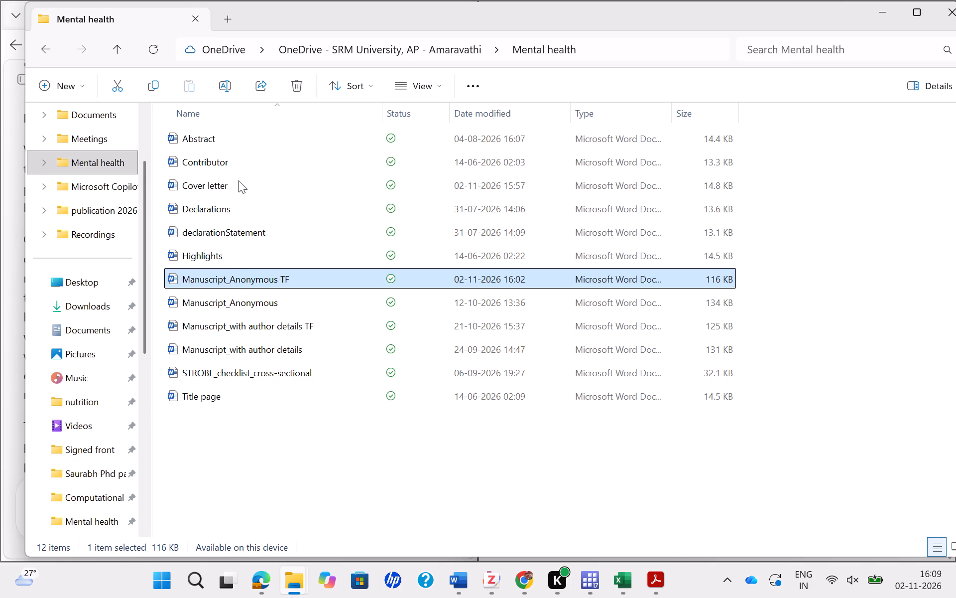
pyautogui.doubleClick(239, 394)
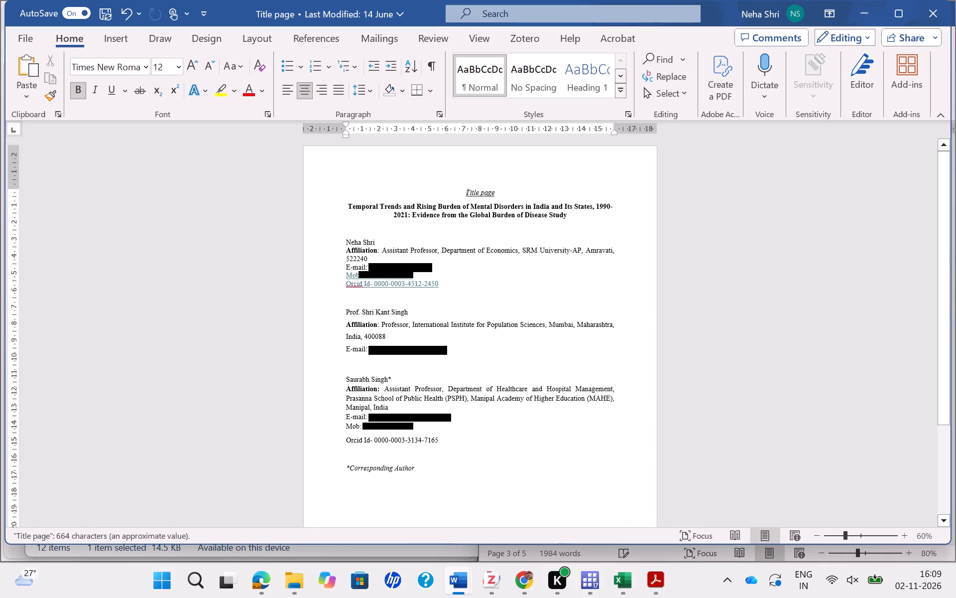
# Delete "and Its States" from the manuscript title on the title page and save the document.
pyautogui.moveTo(549, 205); pyautogui.dragTo(579, 207)
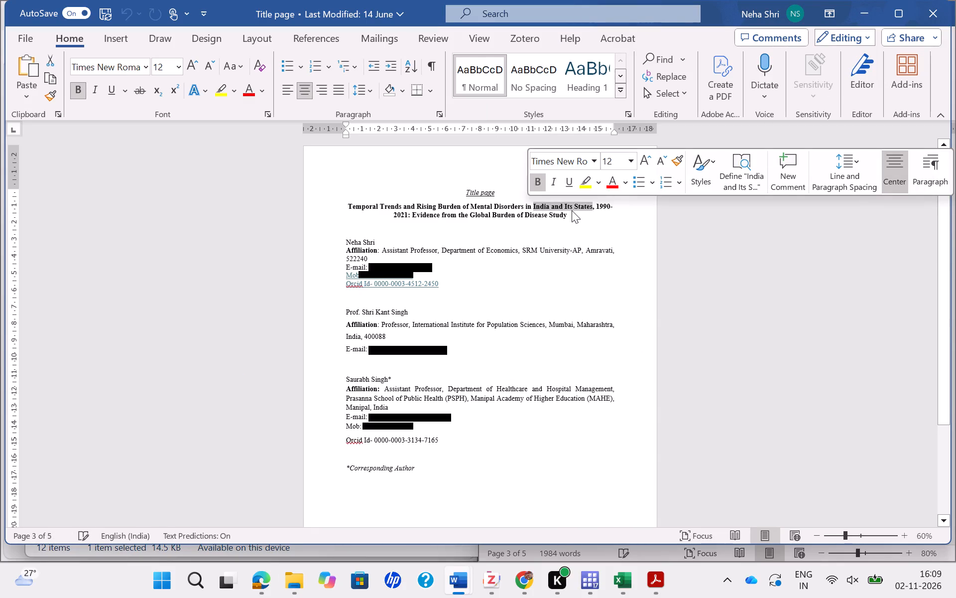
pyautogui.press('Right')
pyautogui.press('BackSpace')
pyautogui.press('BackSpace')
pyautogui.press('BackSpace')
pyautogui.press('BackSpace')
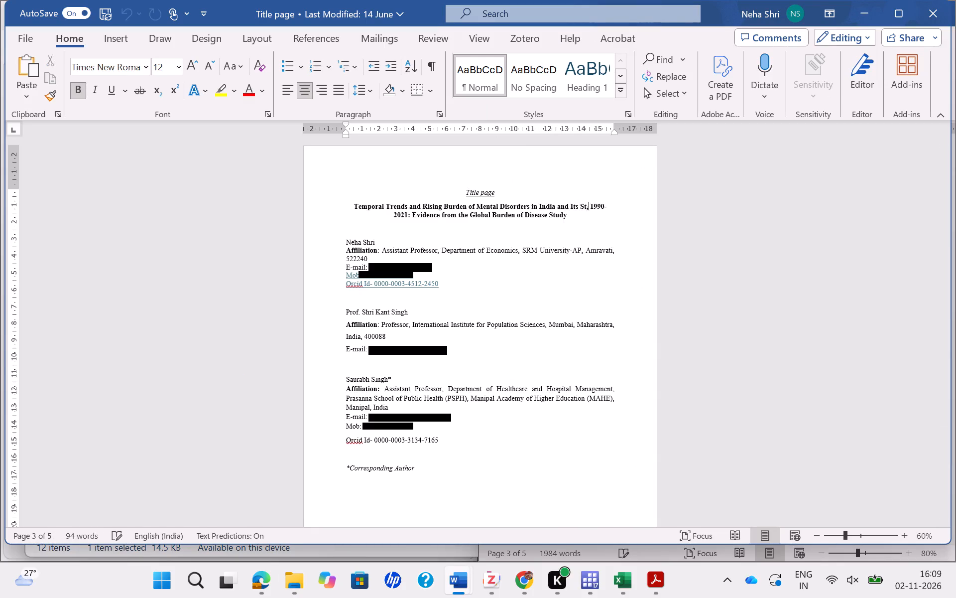
pyautogui.press('BackSpace')
pyautogui.press('BackSpace')
pyautogui.press('BackSpace')
pyautogui.press('BackSpace')
pyautogui.press('BackSpace')
pyautogui.press('BackSpace')
pyautogui.press('BackSpace')
pyautogui.press('BackSpace')
pyautogui.press('BackSpace')
pyautogui.press('BackSpace')
pyautogui.press('BackSpace')
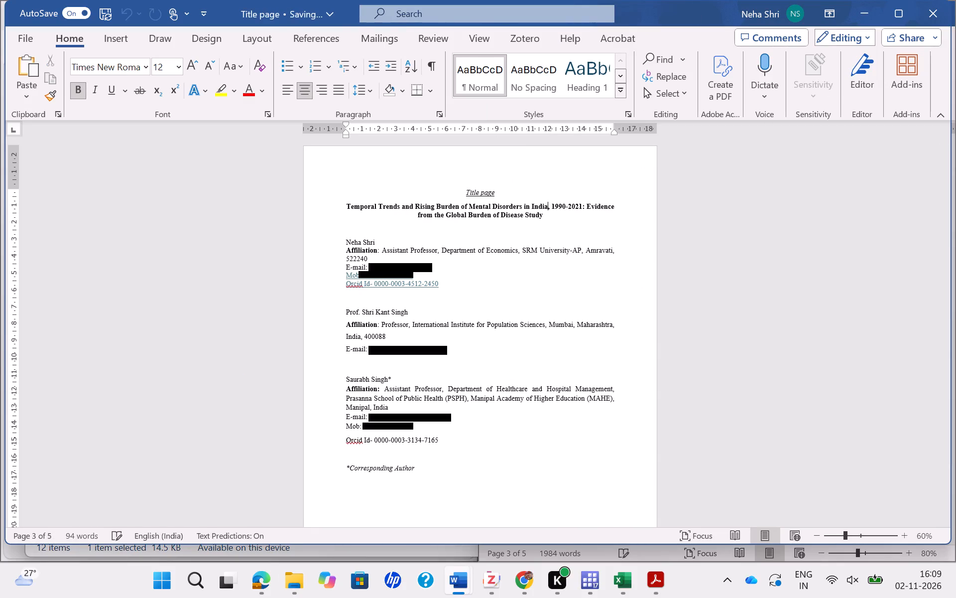
pyautogui.hotkey('ctrl', 's')
pyautogui.hotkey('ctrl', 's')
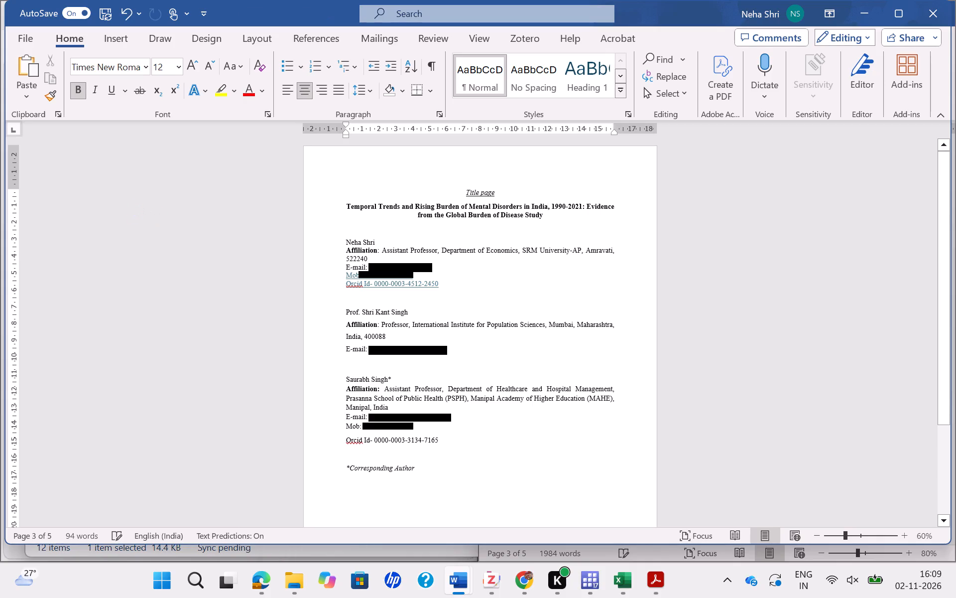
# With the title page beside the form, set Author 2's institution to International Institute for Population Sciences and copy in the author's email address.
pyautogui.press('super+Left')
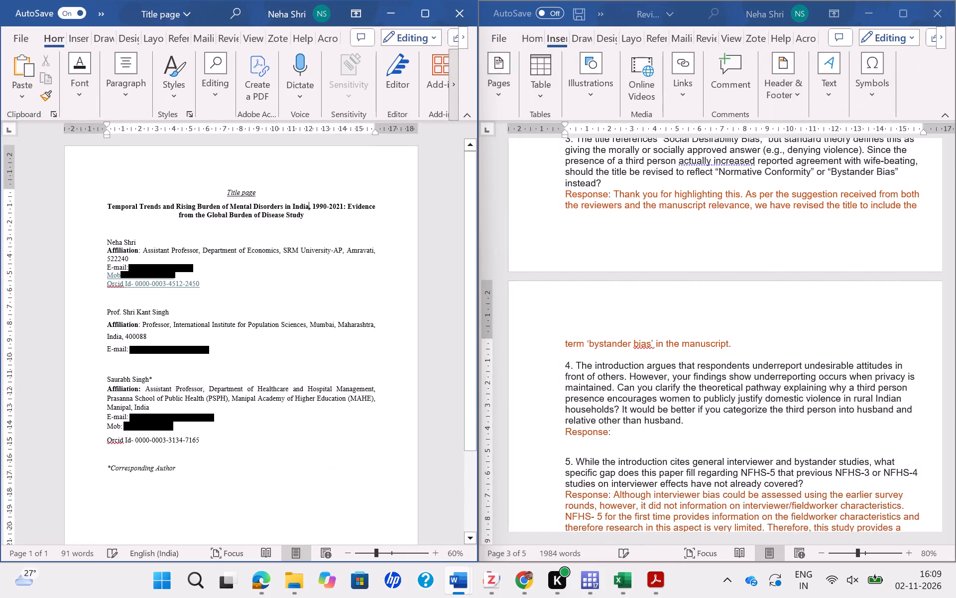
pyautogui.click(525, 587)
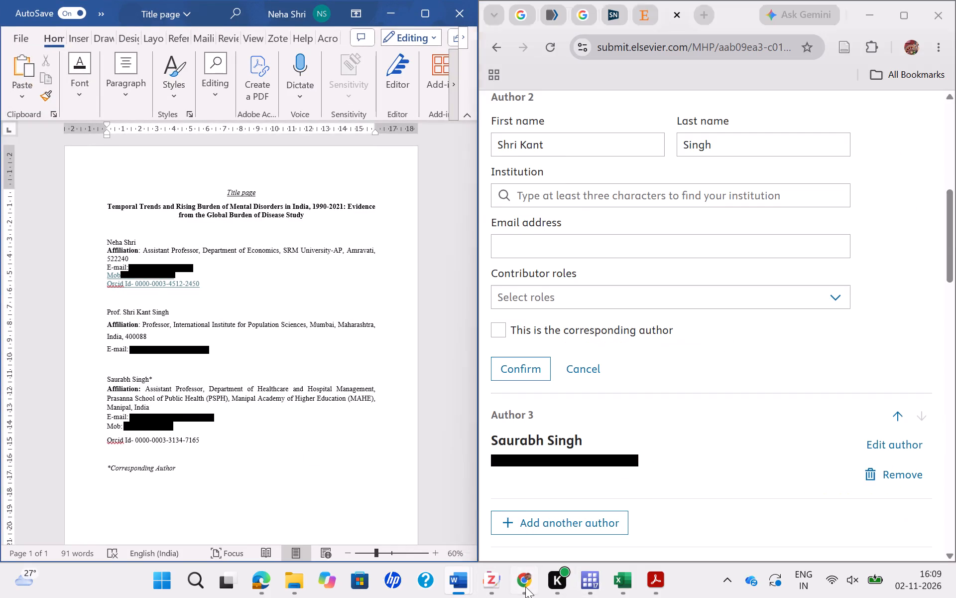
pyautogui.scroll(3, 587, 365)
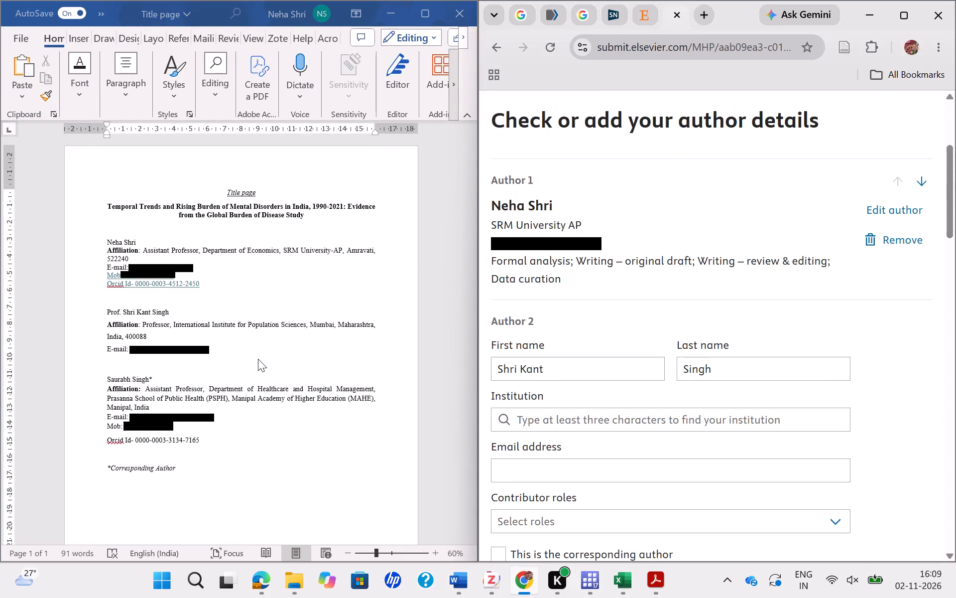
pyautogui.click(257, 358)
pyautogui.moveTo(130, 348); pyautogui.dragTo(213, 358)
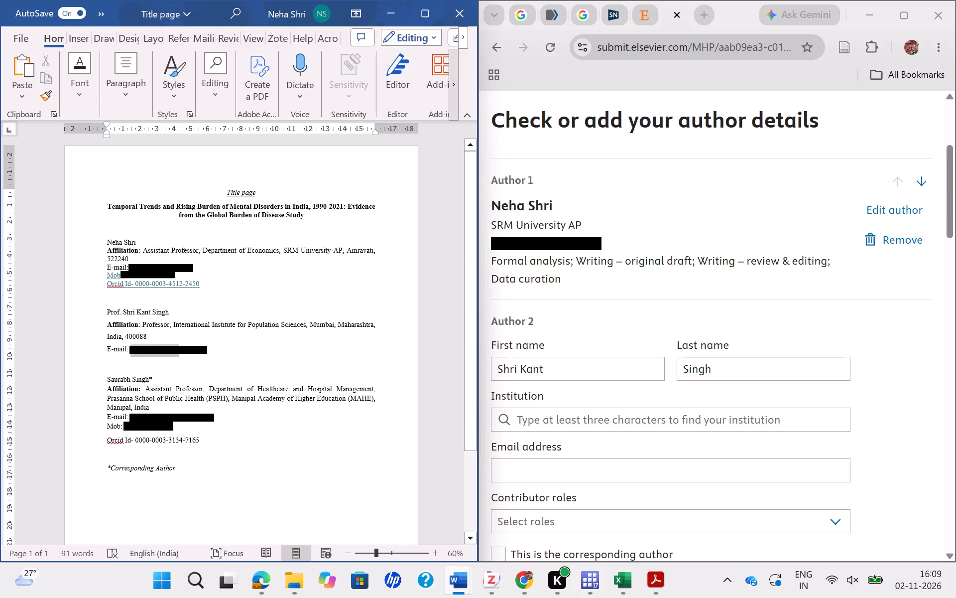
pyautogui.moveTo(213, 358); pyautogui.dragTo(215, 348)
pyautogui.hotkey('ctrl', 'c')
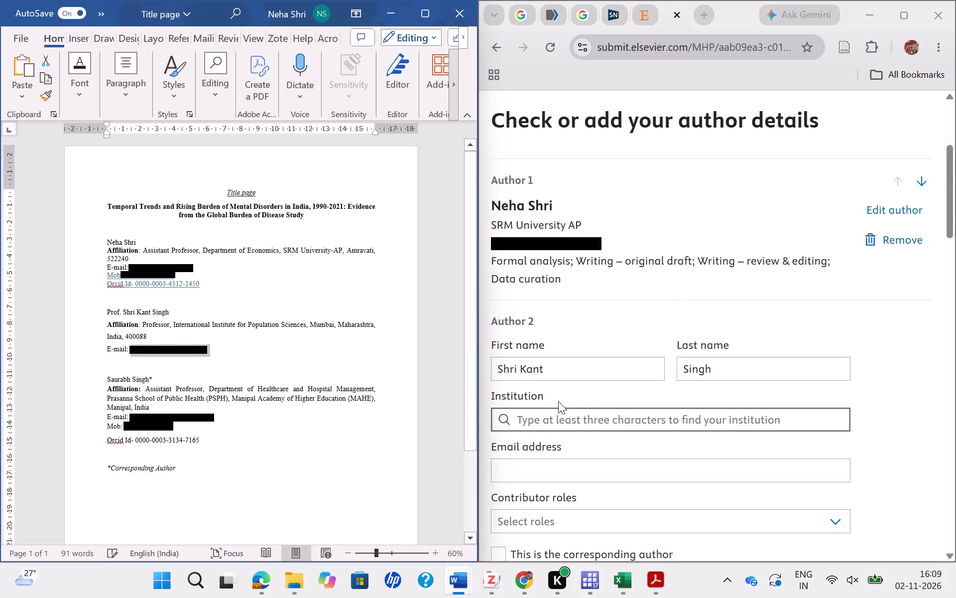
pyautogui.click(553, 412)
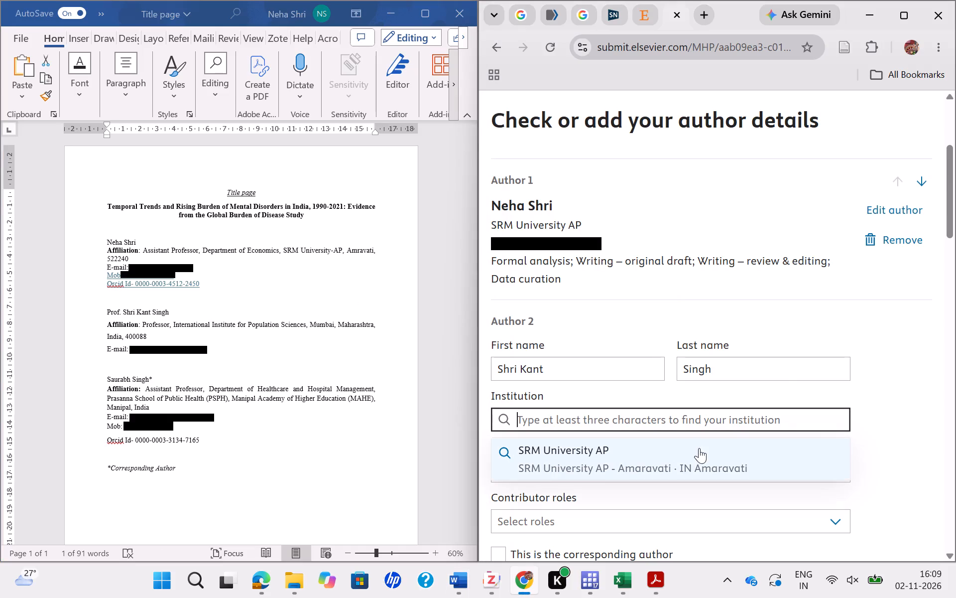
pyautogui.write('iips')
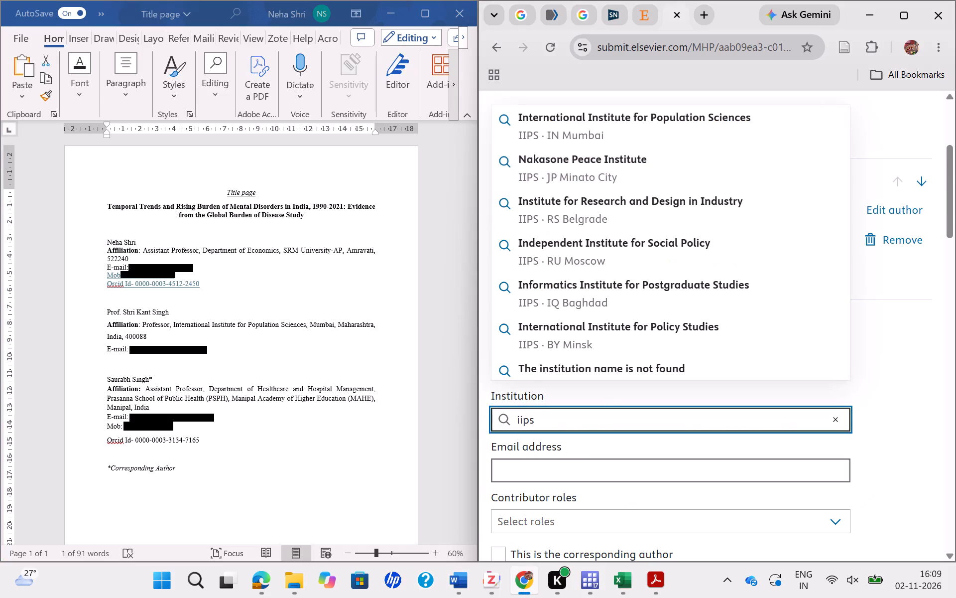
pyautogui.click(696, 133)
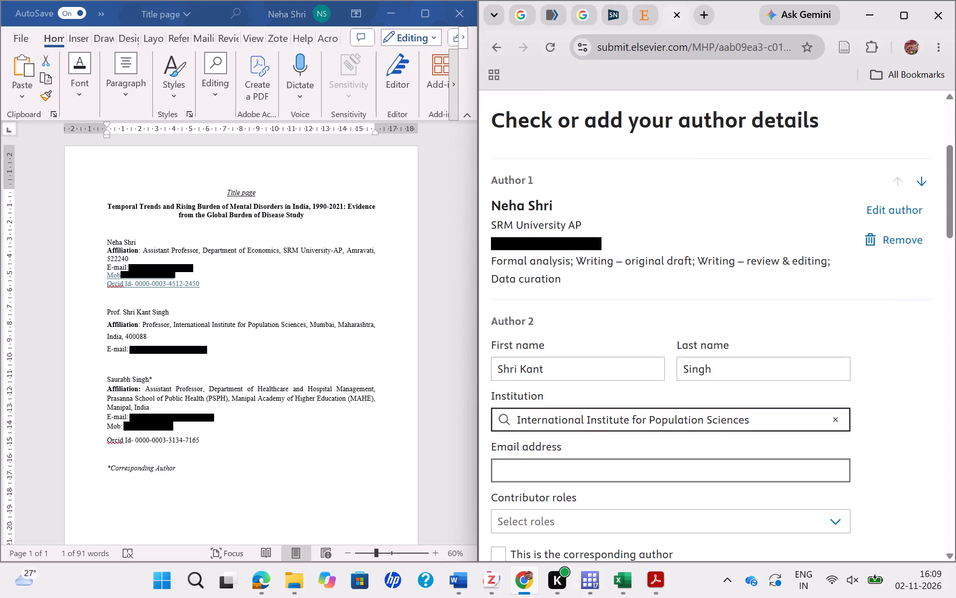
pyautogui.click(531, 476)
pyautogui.hotkey('ctrl', 'v')
# Give Author 2 the contributor roles Supervision and Writing – review & editing, and confirm the author's details.
pyautogui.scroll(-1, 558, 503)
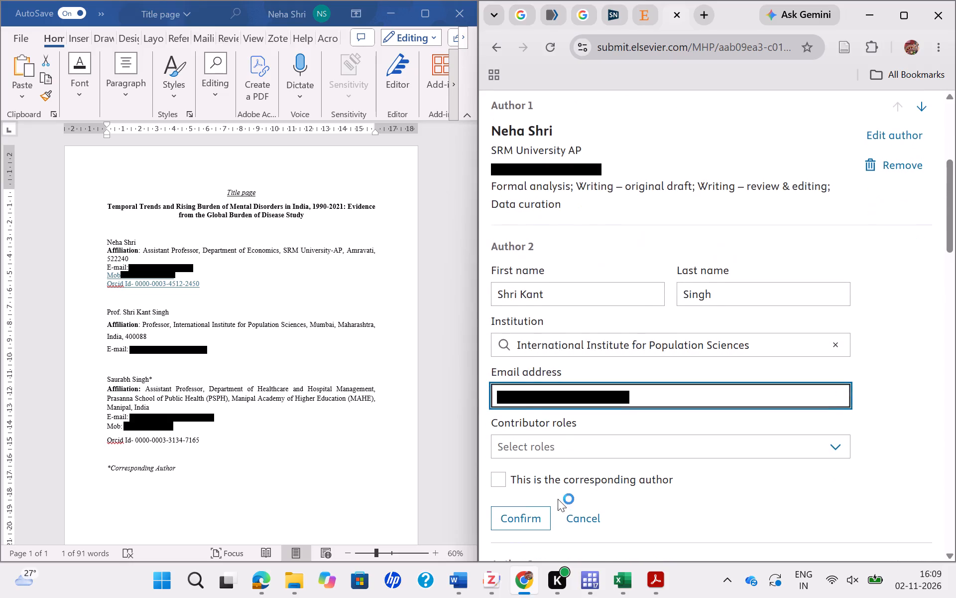
pyautogui.click(560, 437)
pyautogui.click(565, 399)
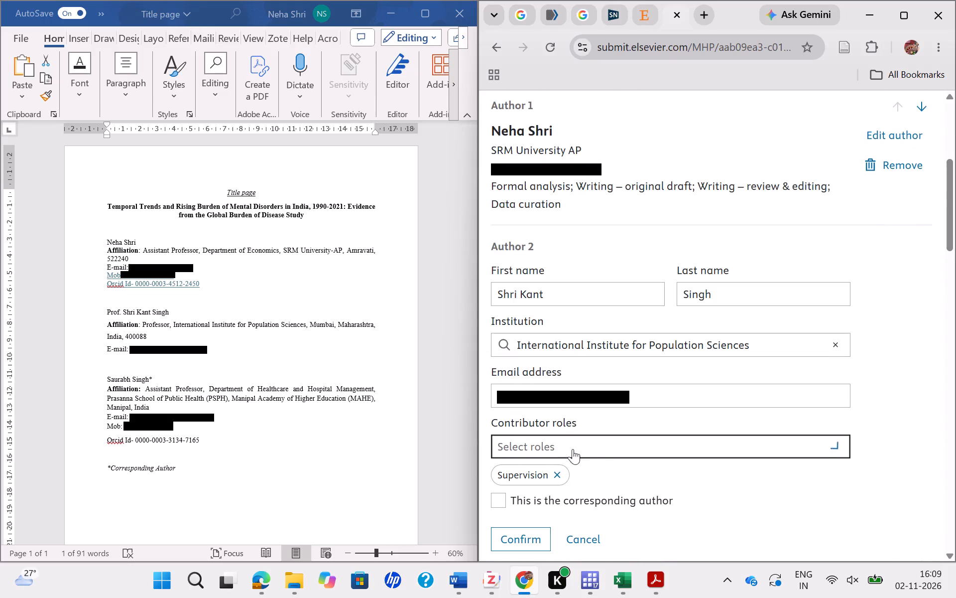
pyautogui.click(595, 440)
pyautogui.scroll(-5, 597, 378)
pyautogui.click(594, 422)
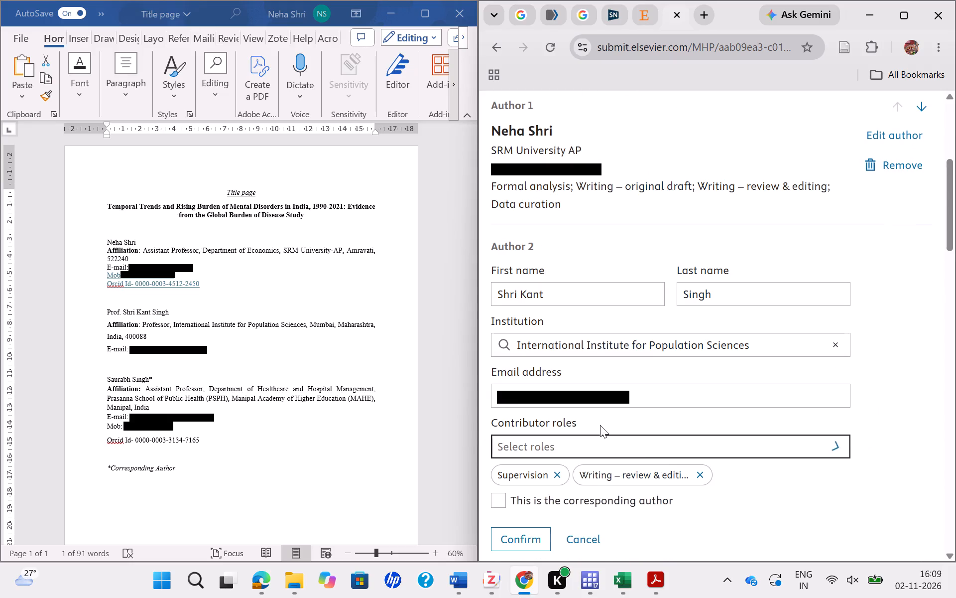
pyautogui.scroll(-4, 672, 450)
pyautogui.scroll(1, 539, 229)
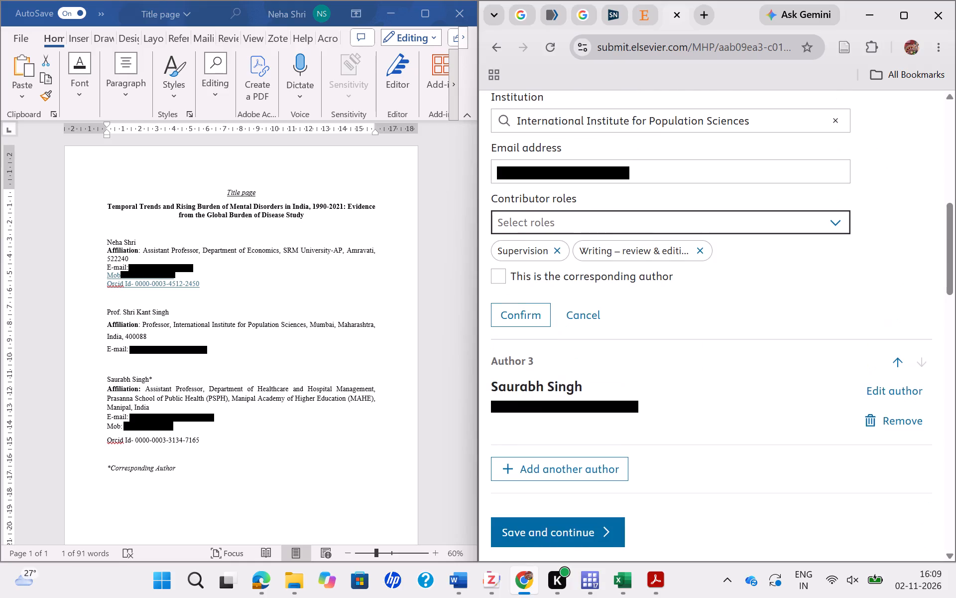
pyautogui.click(513, 311)
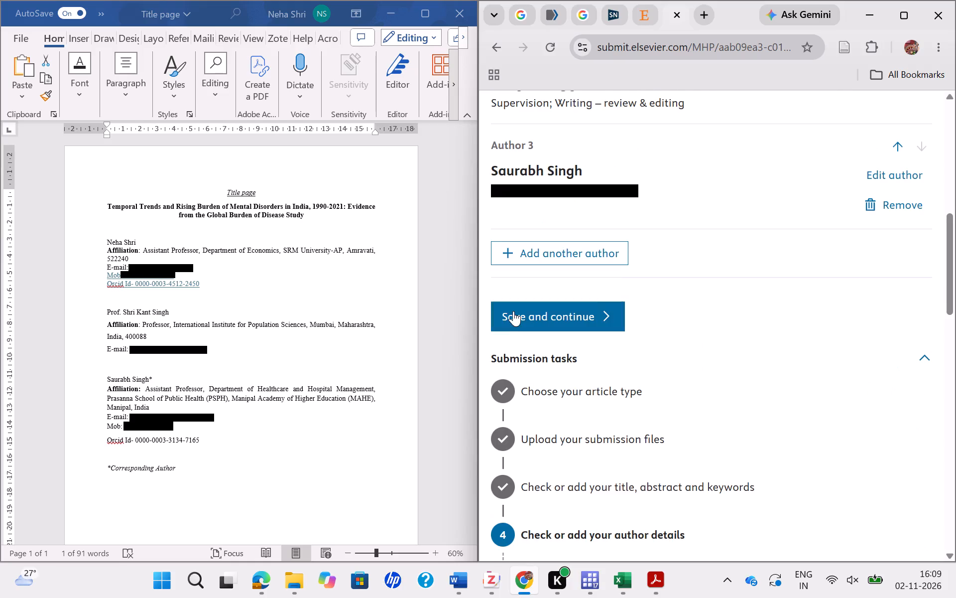
# Edit Author 3, marking them as the corresponding author and setting the institution to Manipal Academy of Higher Education.
pyautogui.scroll(-2, 580, 437)
pyautogui.scroll(4, 599, 290)
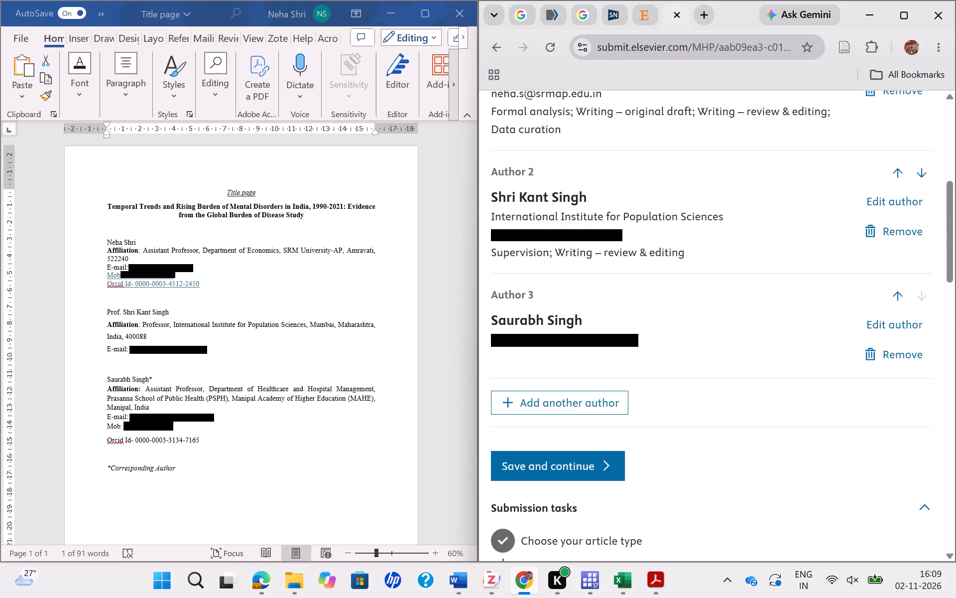
pyautogui.click(897, 322)
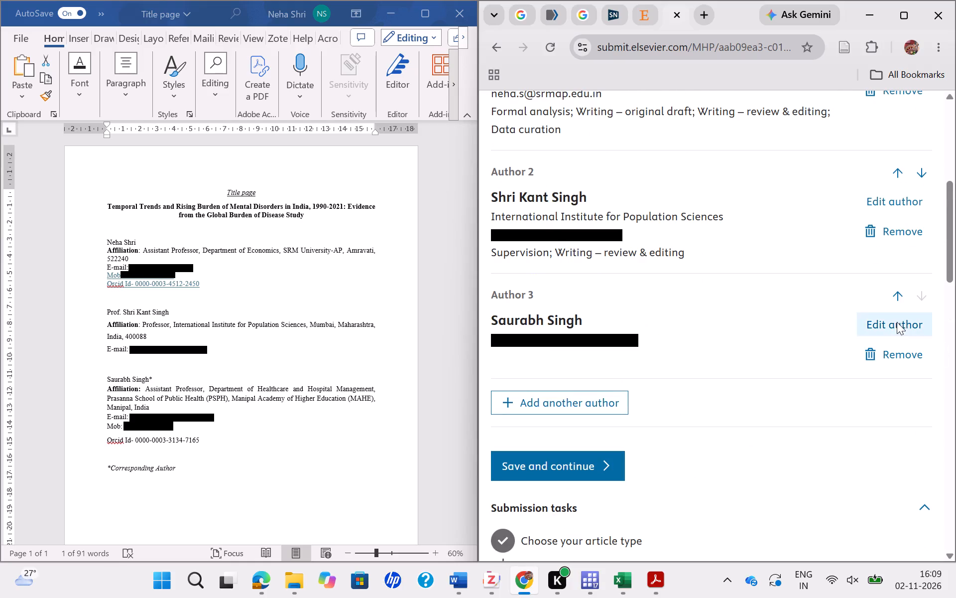
pyautogui.scroll(-1, 605, 382)
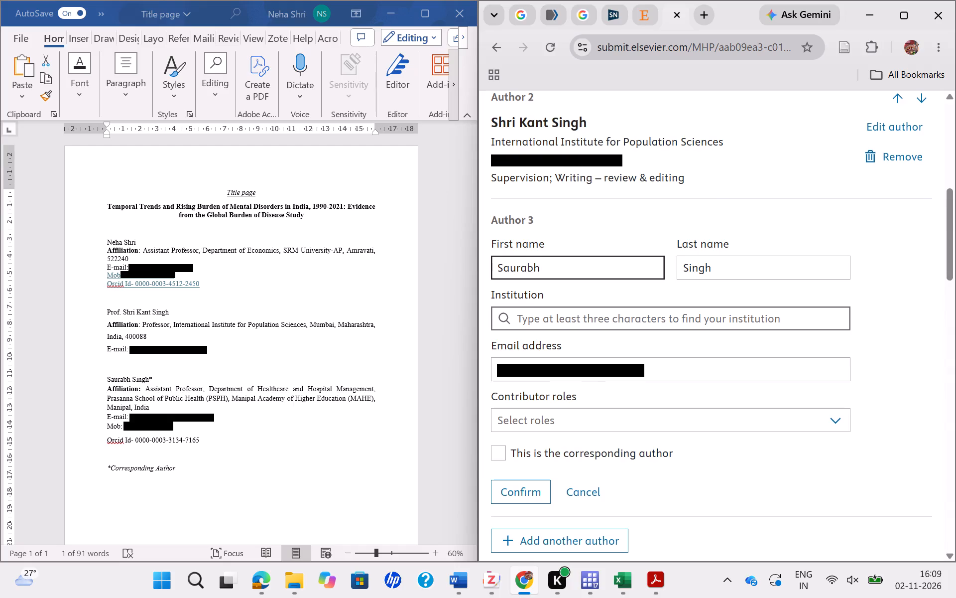
pyautogui.click(499, 455)
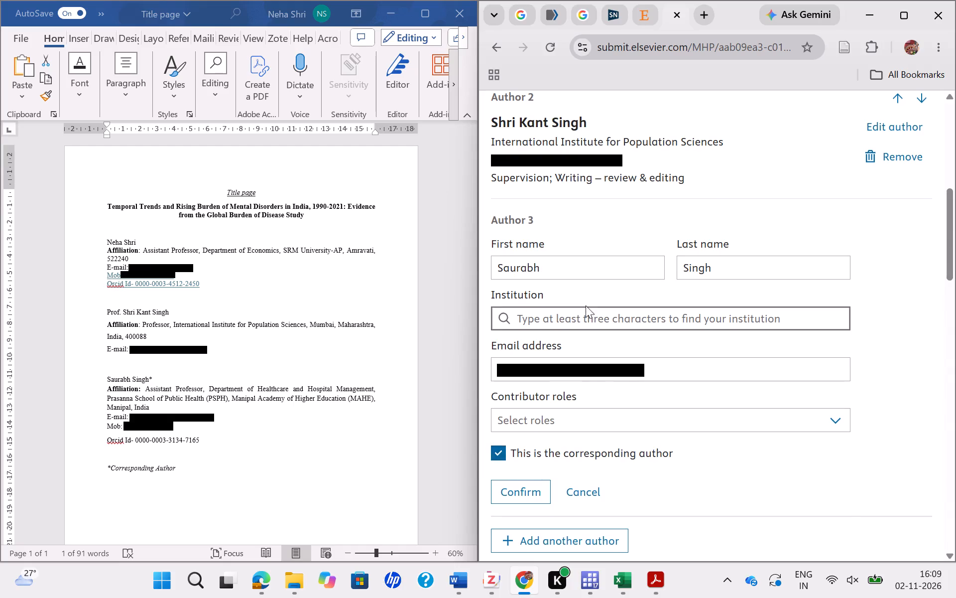
pyautogui.scroll(3, 593, 312)
pyautogui.scroll(-4, 709, 385)
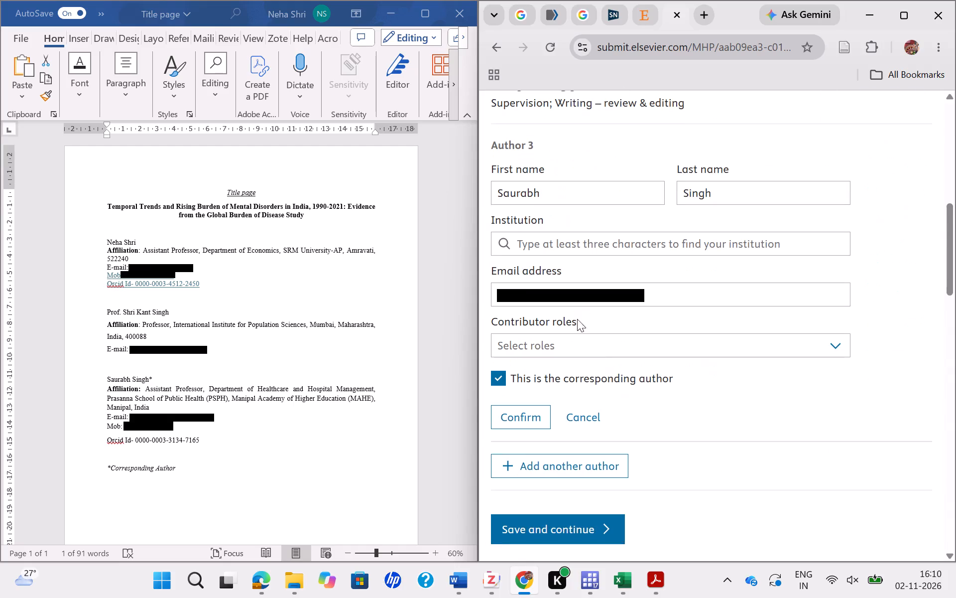
pyautogui.click(544, 249)
pyautogui.write('mah')
pyautogui.press('e')
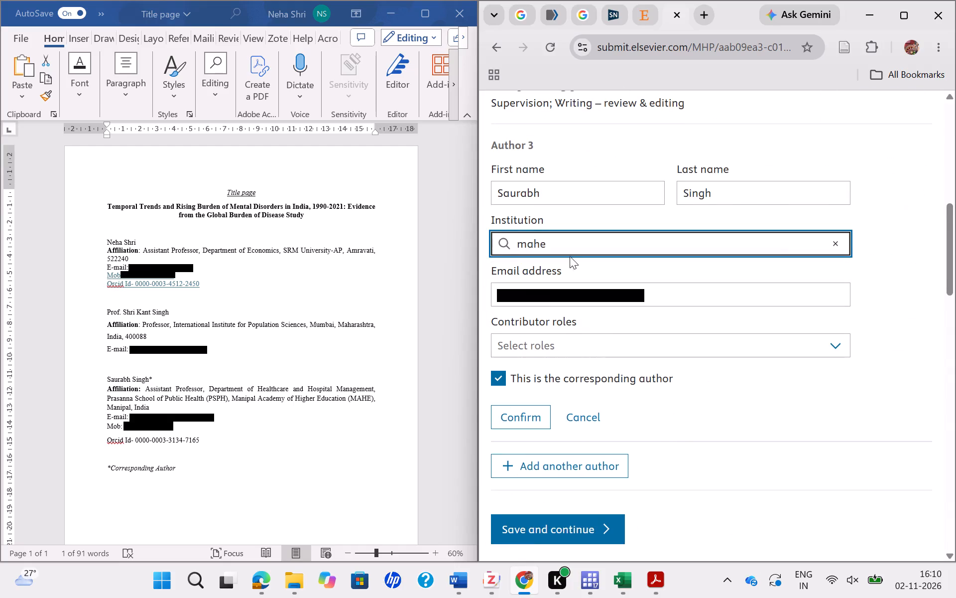
pyautogui.press('BackSpace')
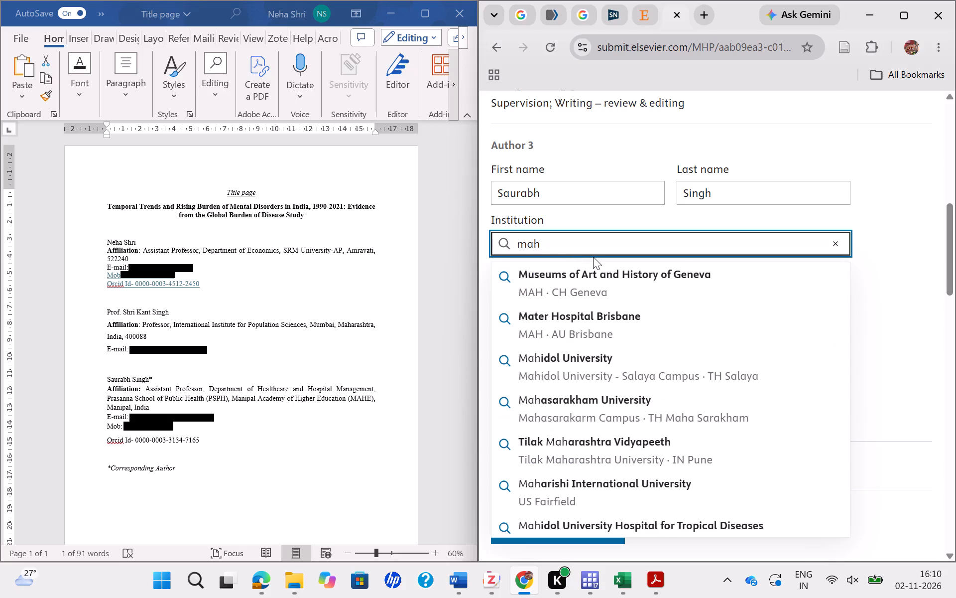
pyautogui.press('e')
pyautogui.click(615, 283)
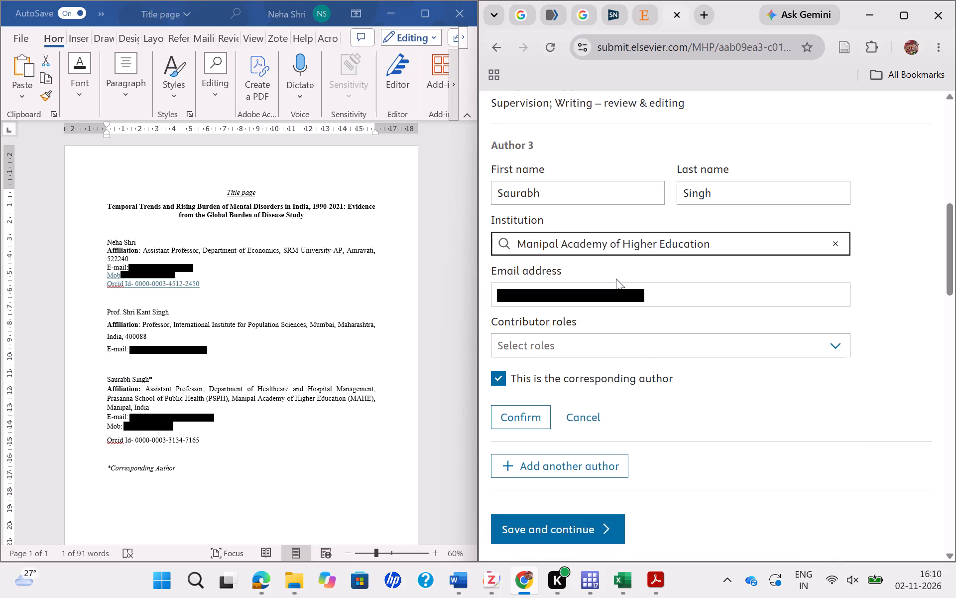
pyautogui.click(713, 241)
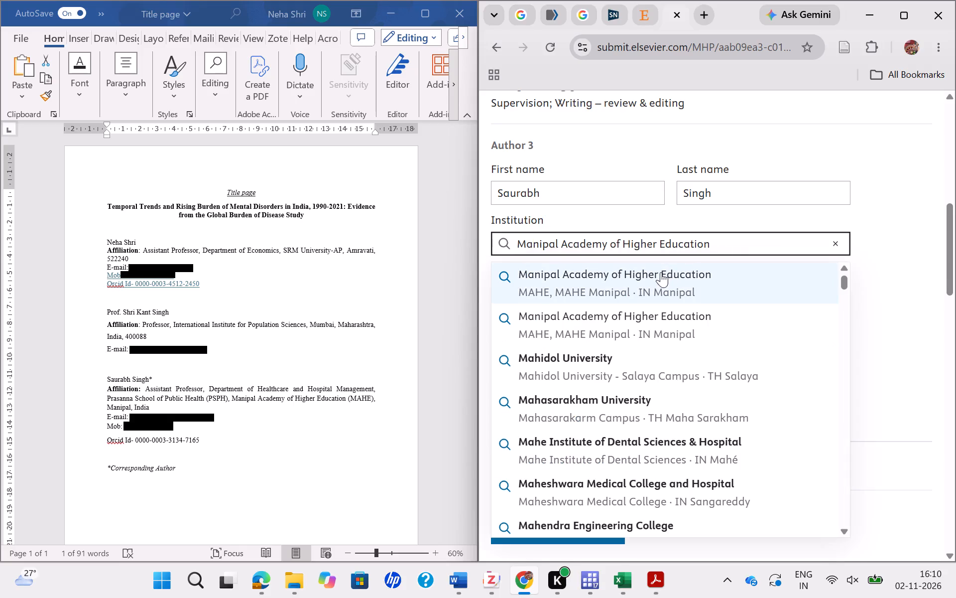
pyautogui.click(661, 272)
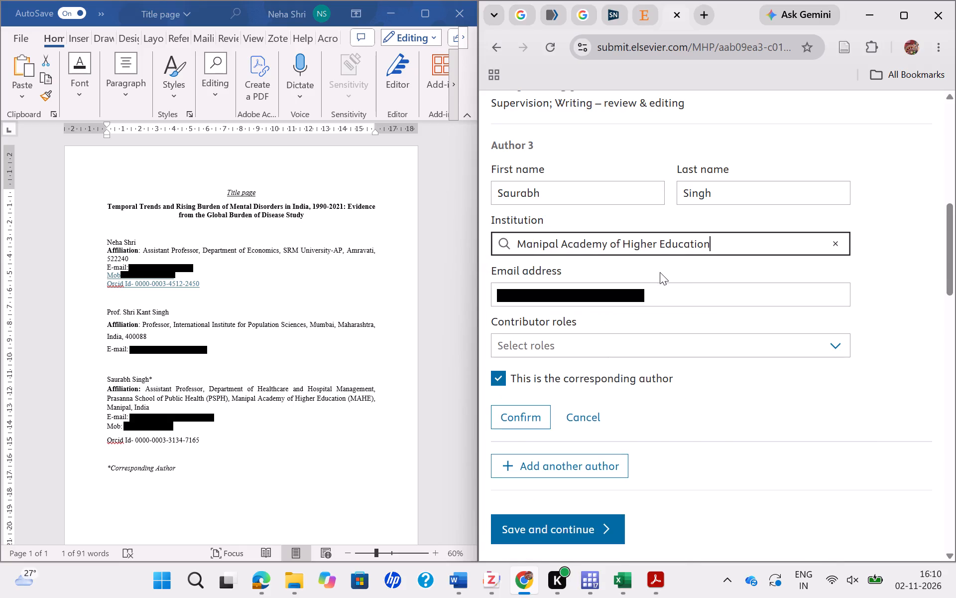
# Give Author 3 the roles Conceptualization, Validation, Methodology and Writing – review & editing, and confirm the author's details.
pyautogui.click(601, 345)
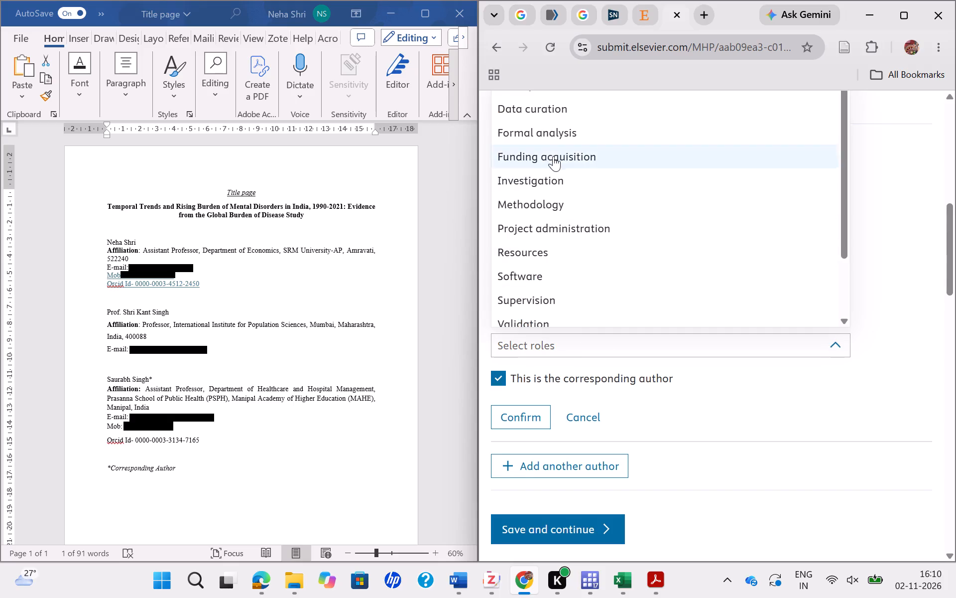
pyautogui.scroll(2, 576, 209)
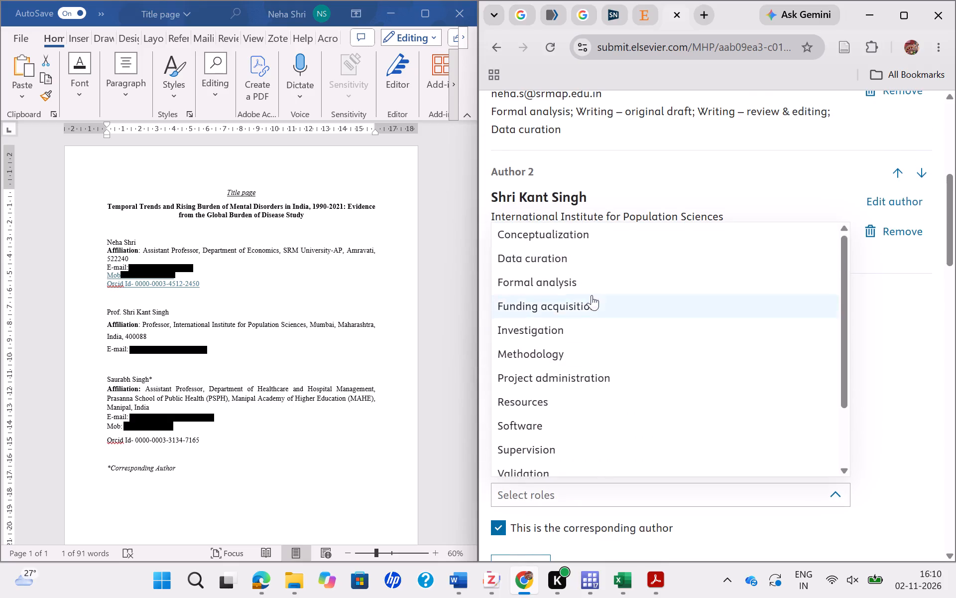
pyautogui.click(596, 239)
pyautogui.scroll(-1, 603, 366)
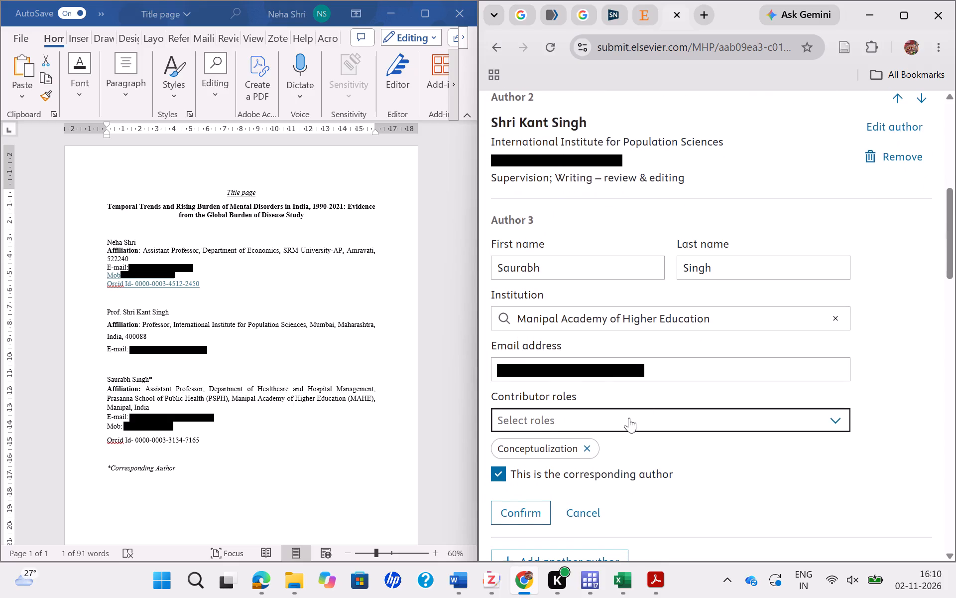
pyautogui.click(622, 418)
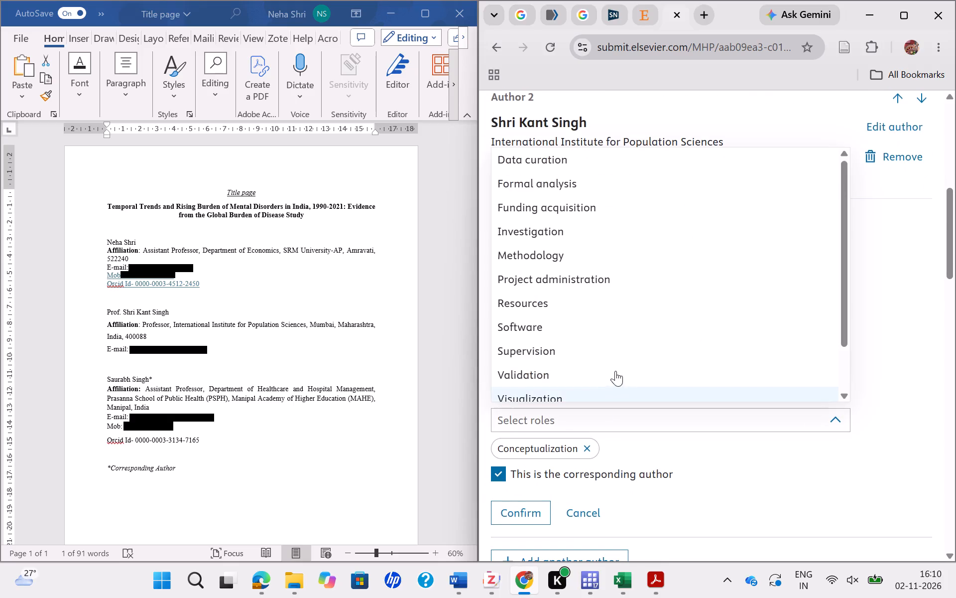
pyautogui.click(609, 363)
pyautogui.click(639, 416)
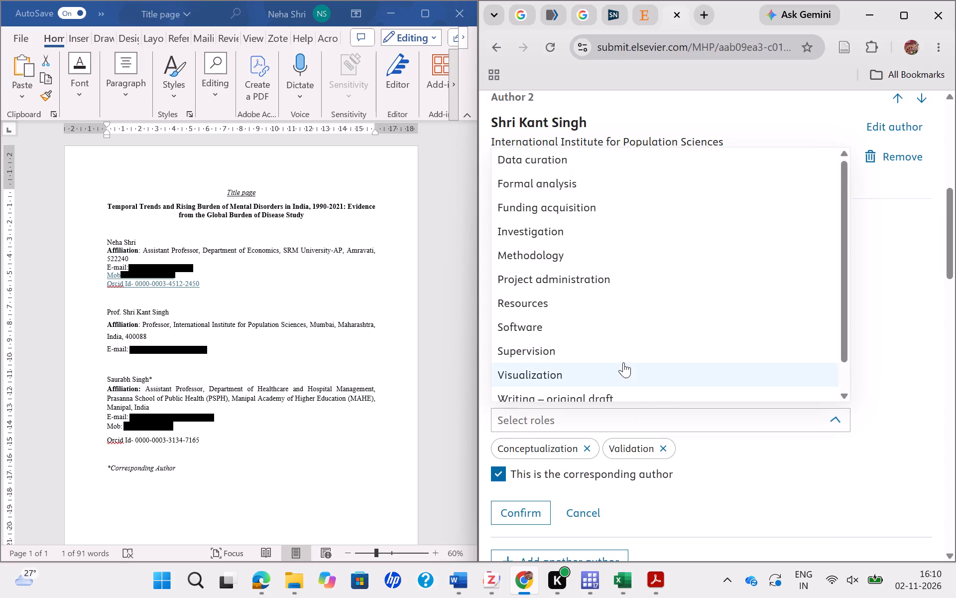
pyautogui.scroll(-1, 623, 362)
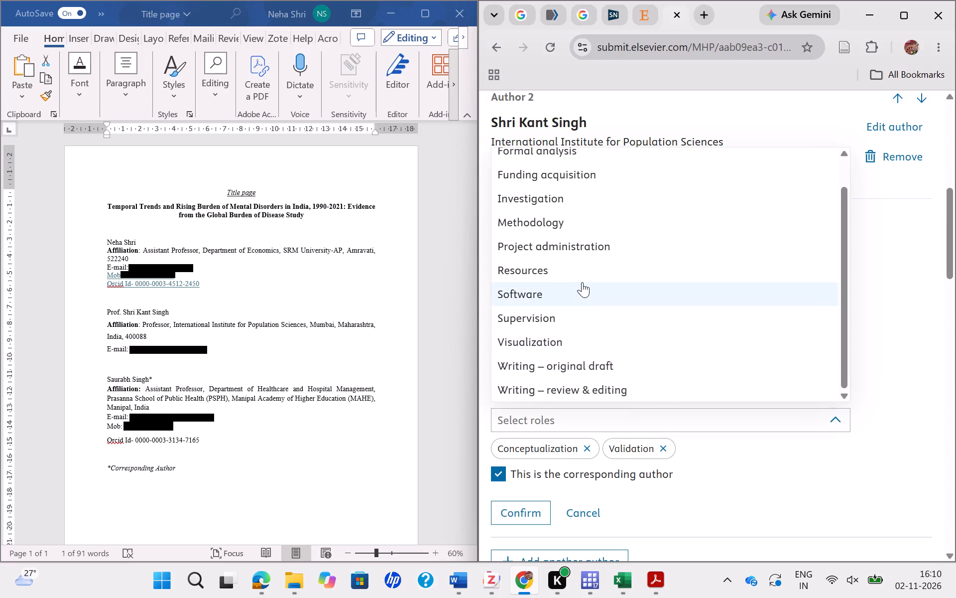
pyautogui.click(583, 223)
pyautogui.click(653, 416)
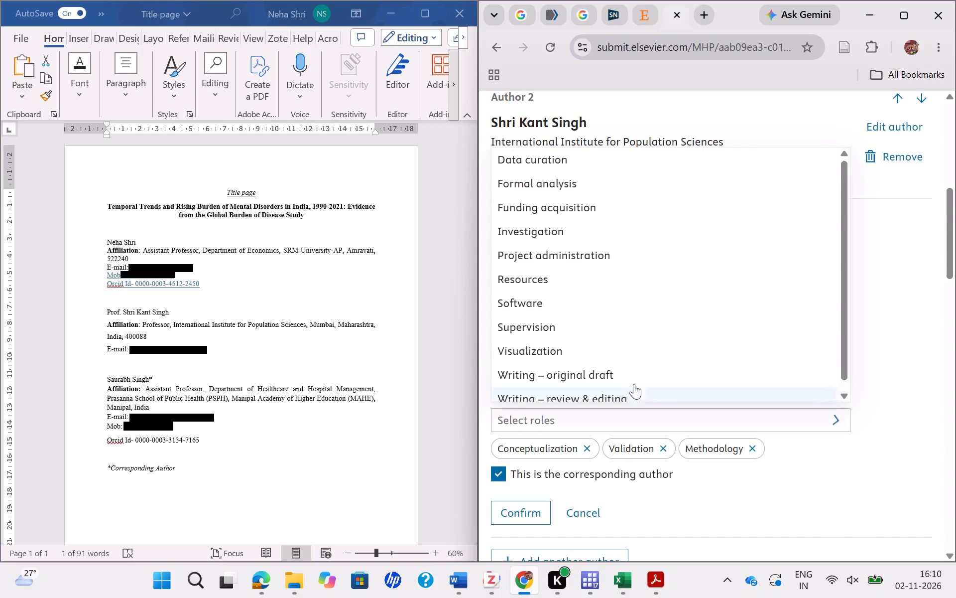
pyautogui.scroll(-2, 619, 343)
pyautogui.click(621, 382)
pyautogui.scroll(-2, 640, 386)
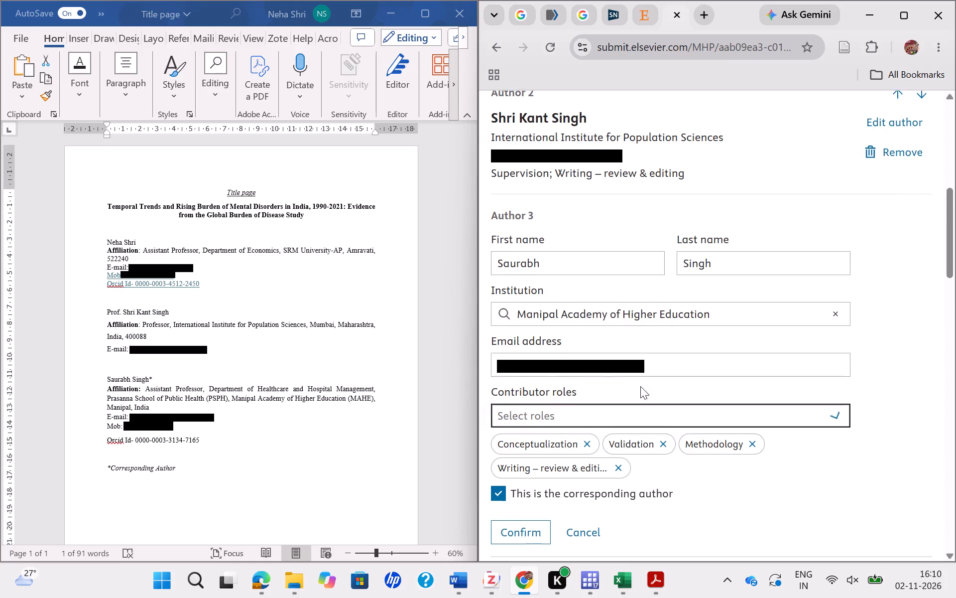
pyautogui.click(523, 382)
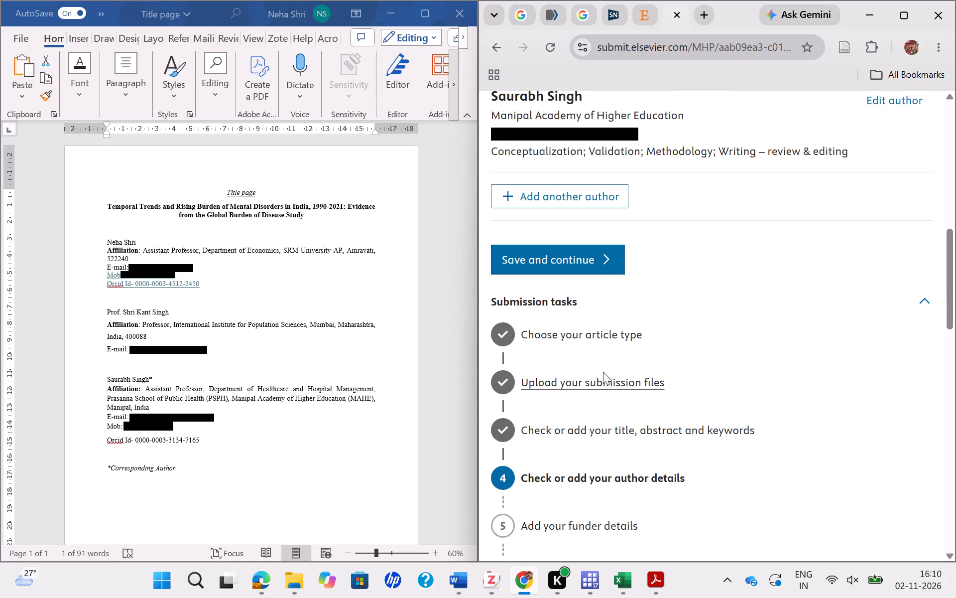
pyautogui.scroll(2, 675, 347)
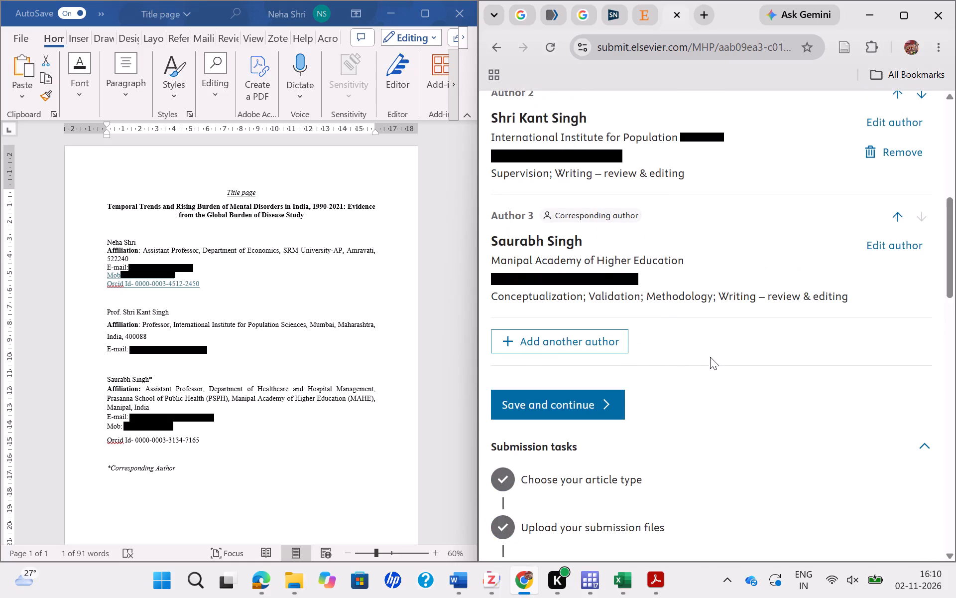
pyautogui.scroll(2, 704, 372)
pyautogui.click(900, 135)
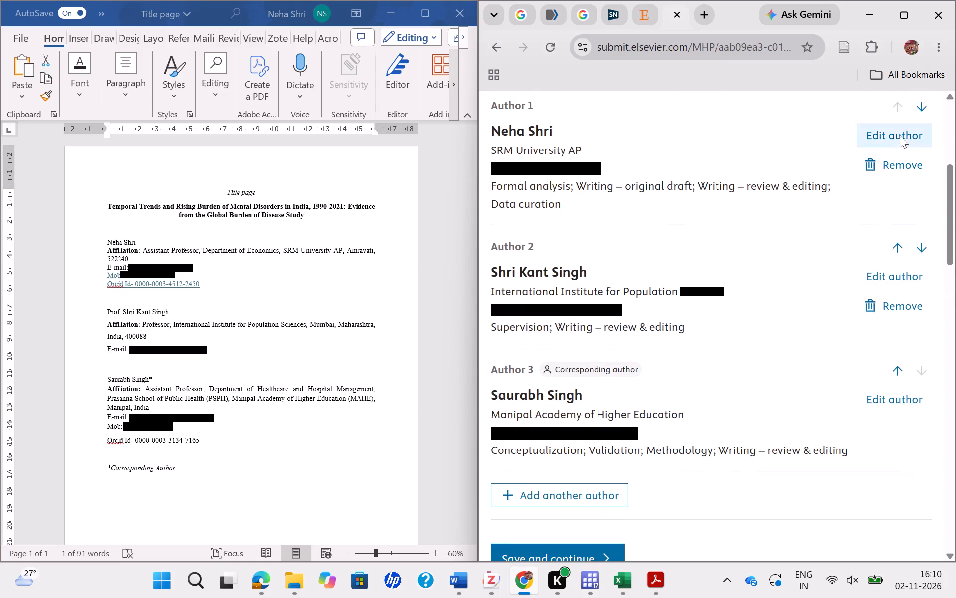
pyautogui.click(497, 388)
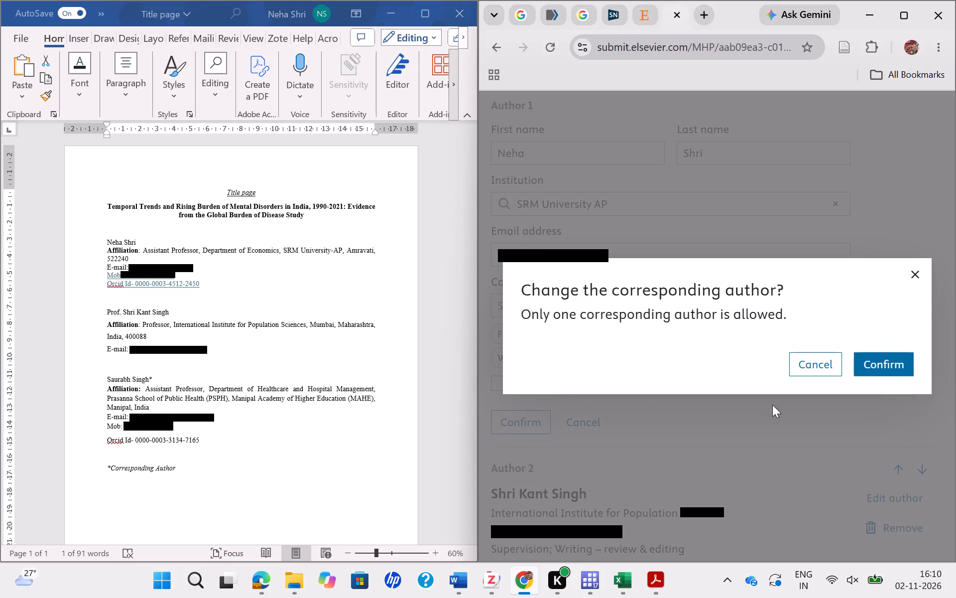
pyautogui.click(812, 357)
# Save the author details and continue to the funder details.
pyautogui.scroll(-3, 682, 444)
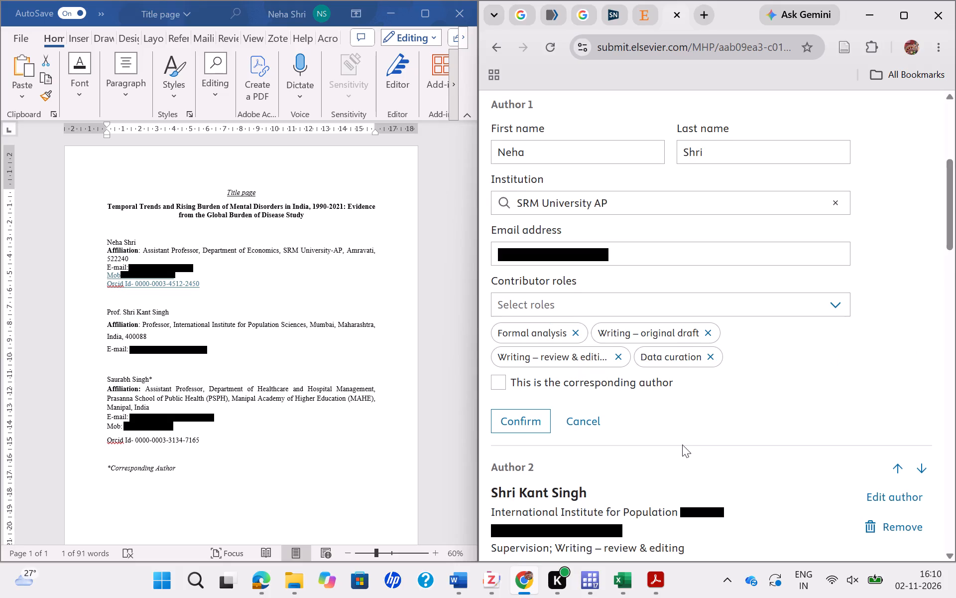
pyautogui.scroll(-4, 682, 445)
pyautogui.click(562, 253)
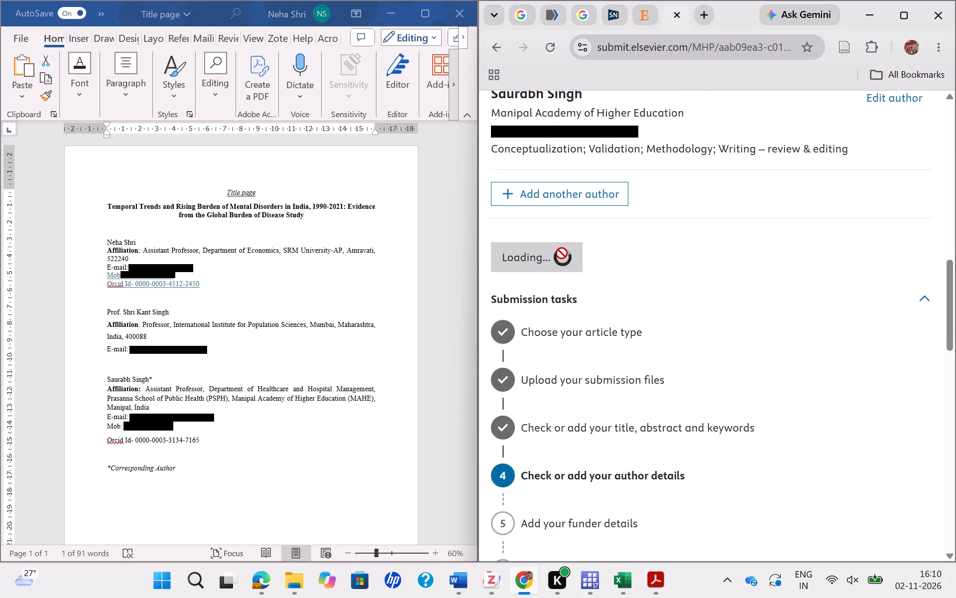
# Answer No to the question about funding or grants to acknowledge in the manuscript, and save and continue.
pyautogui.scroll(-2, 629, 405)
pyautogui.scroll(4, 625, 406)
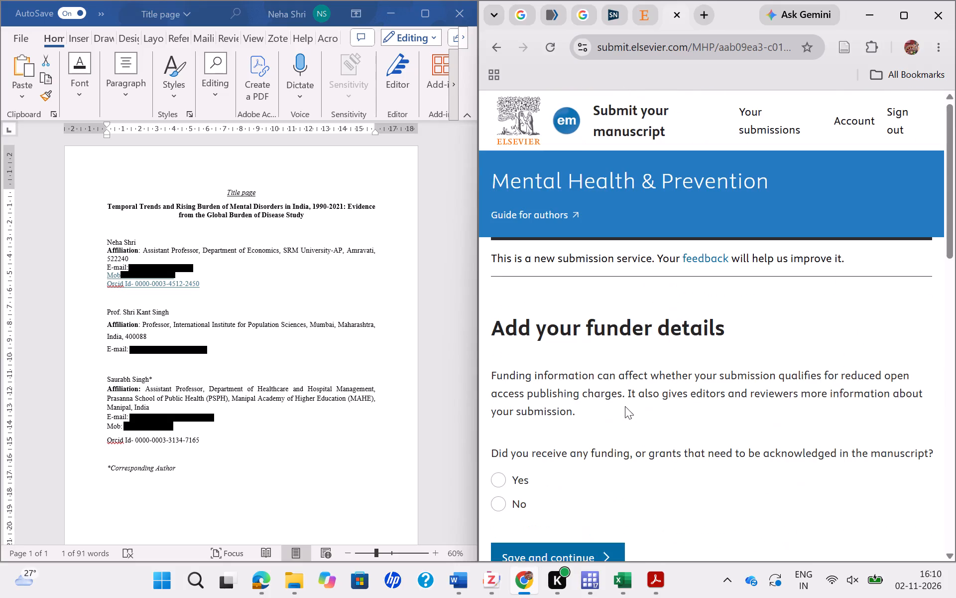
pyautogui.scroll(-2, 621, 408)
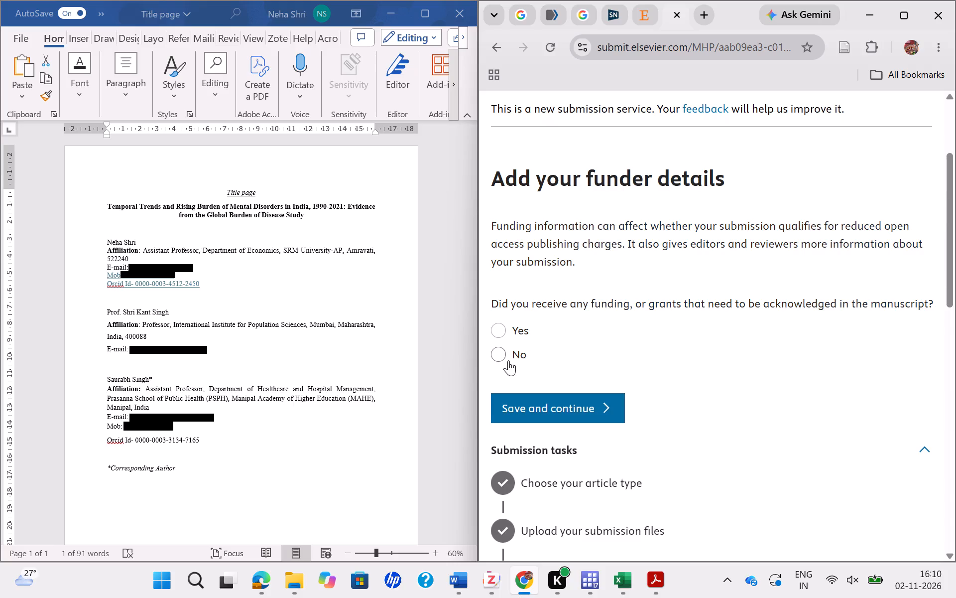
pyautogui.click(500, 350)
pyautogui.click(548, 402)
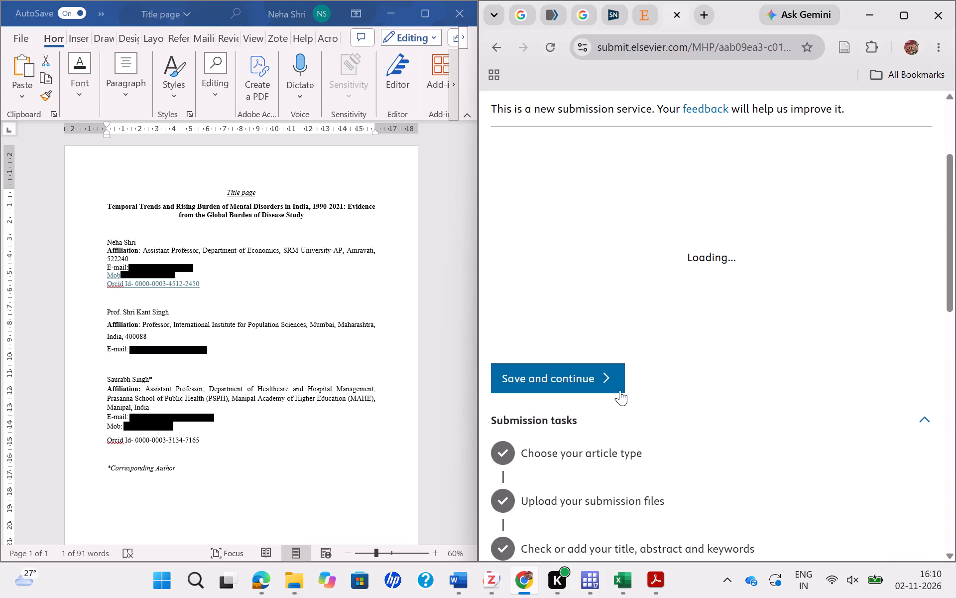
# Mark the research subjects as Not applicable, confirm the ethical declaration statements as reviewed and approved, and save and continue.
pyautogui.scroll(-2, 625, 361)
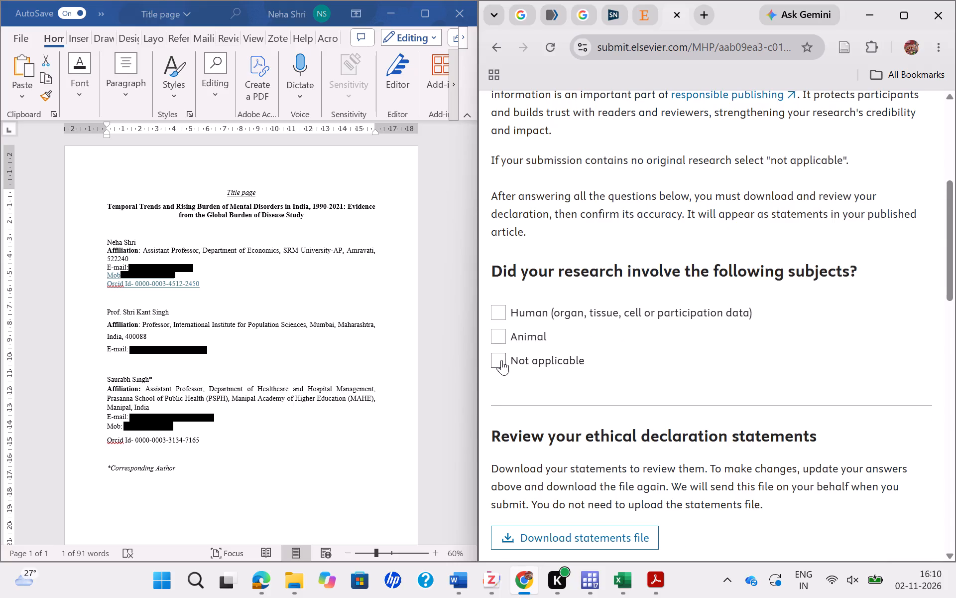
pyautogui.click(503, 356)
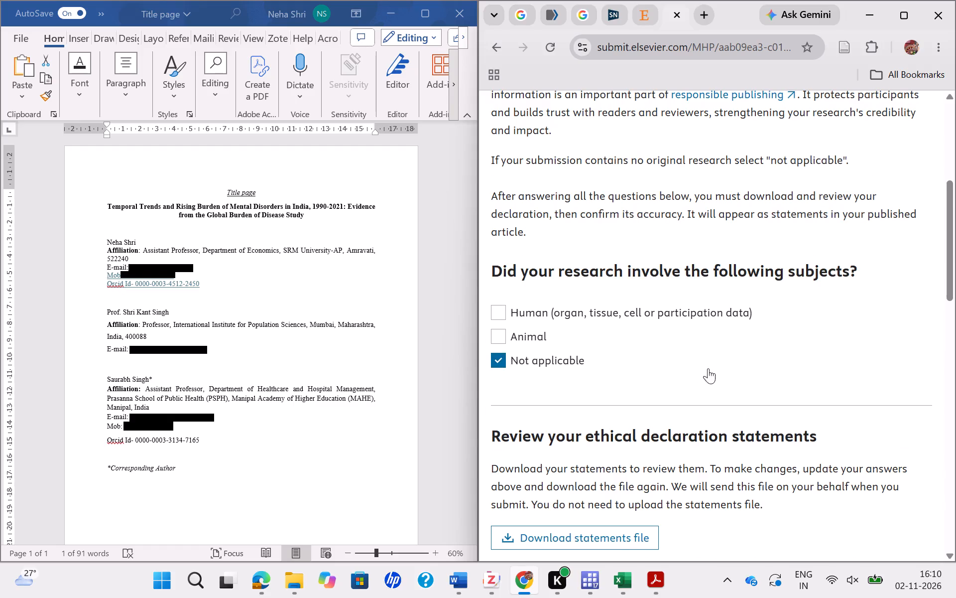
pyautogui.scroll(-3, 708, 368)
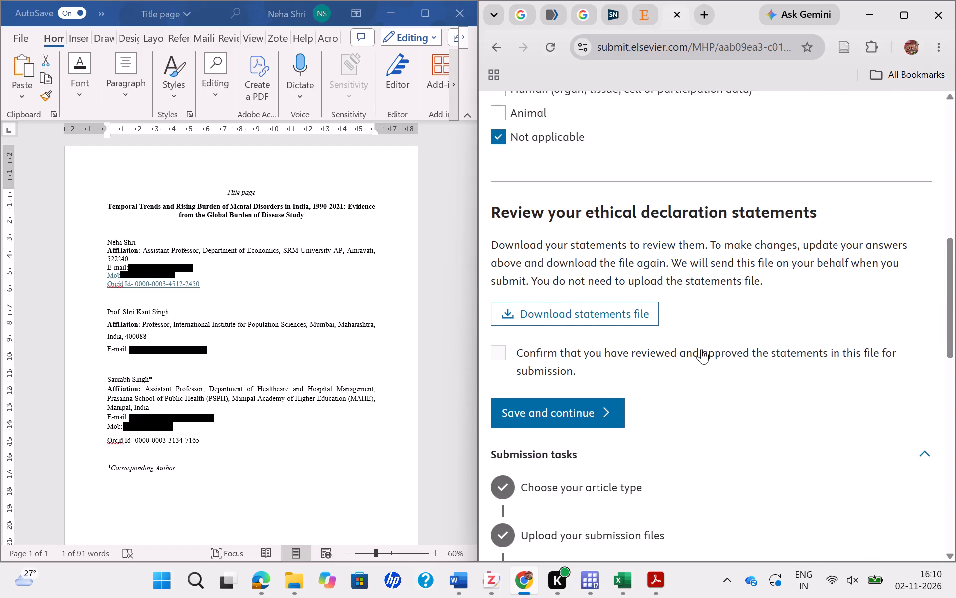
pyautogui.click(589, 316)
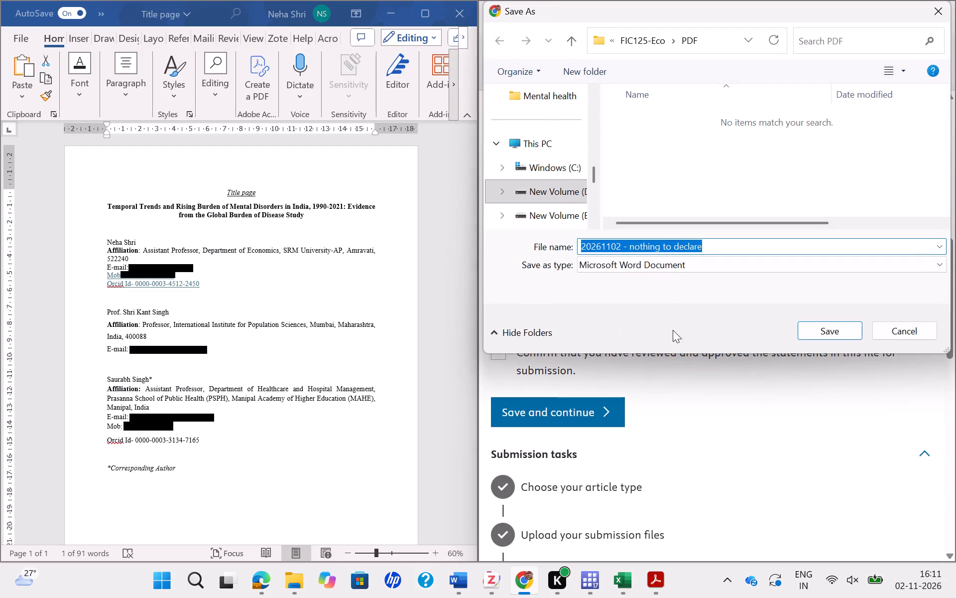
pyautogui.click(905, 331)
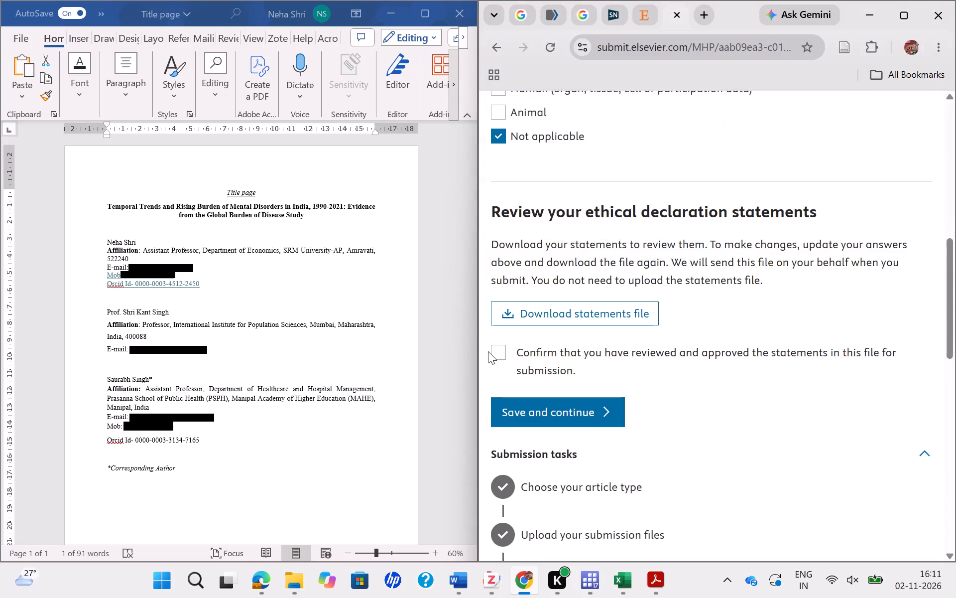
pyautogui.click(506, 352)
pyautogui.scroll(-3, 737, 435)
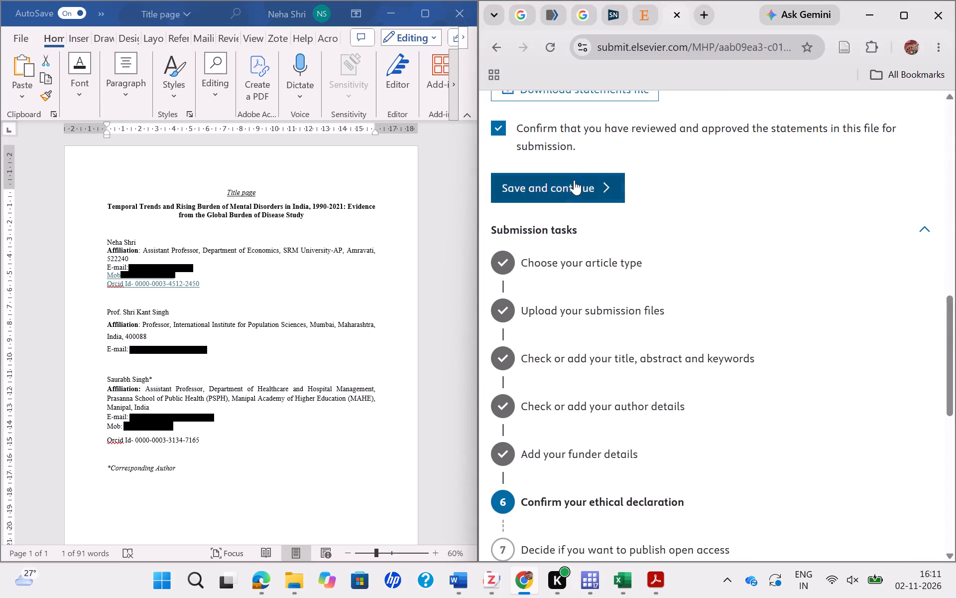
pyautogui.click(574, 180)
# Choose Open access as the publishing option for the article, accepting all cookies, and save and continue.
pyautogui.scroll(-3, 672, 390)
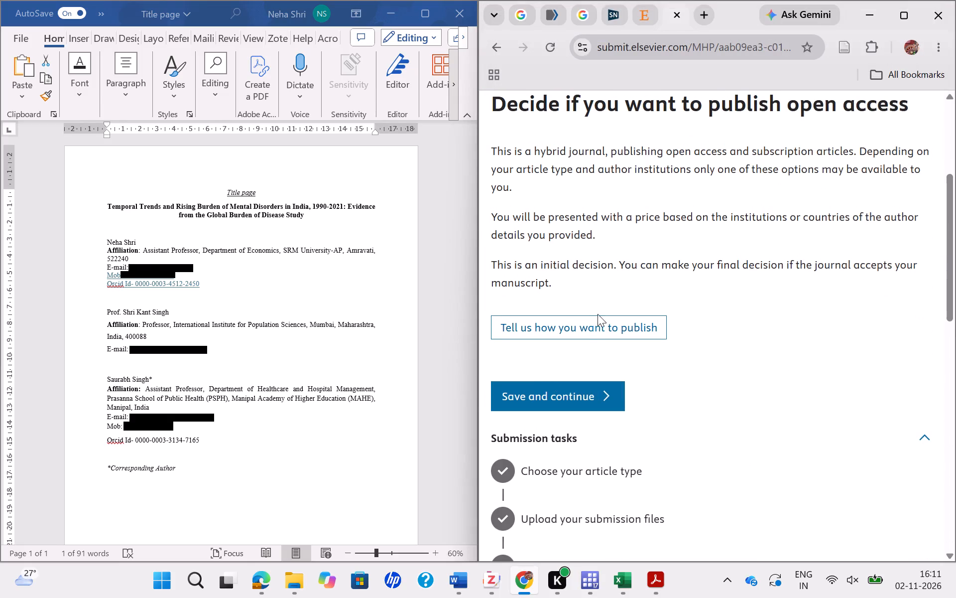
pyautogui.click(591, 326)
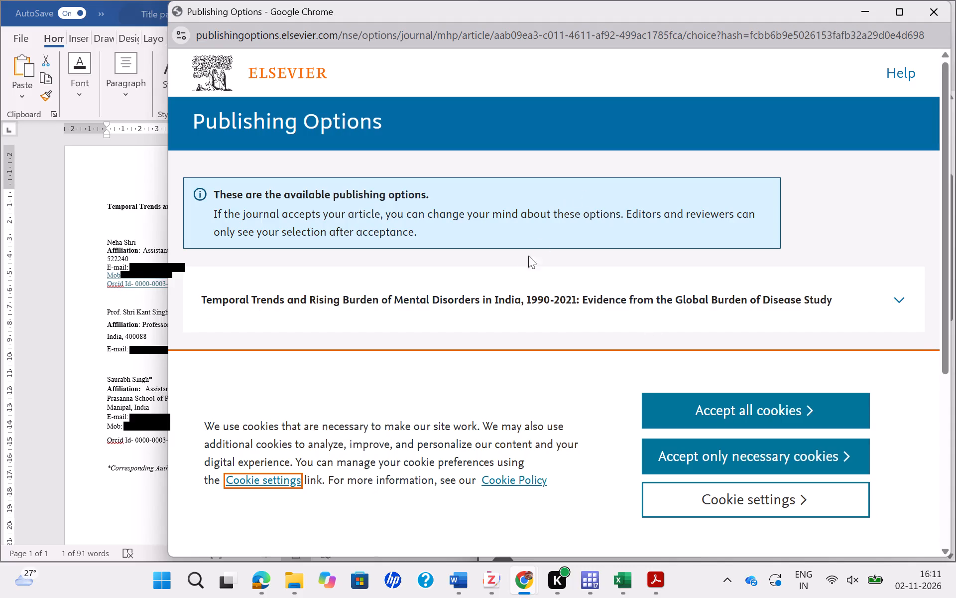
pyautogui.scroll(-4, 519, 273)
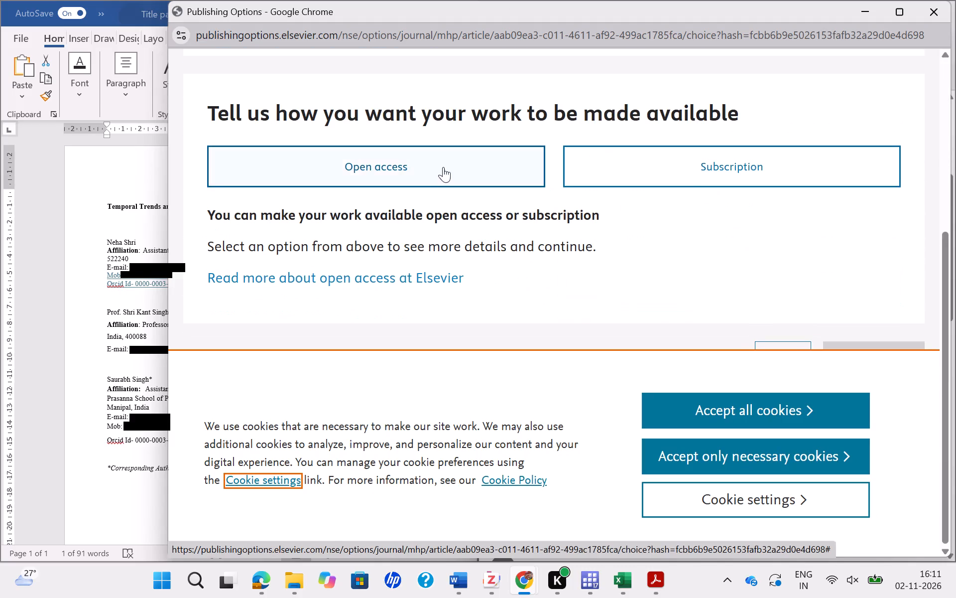
pyautogui.click(438, 162)
pyautogui.scroll(-6, 590, 228)
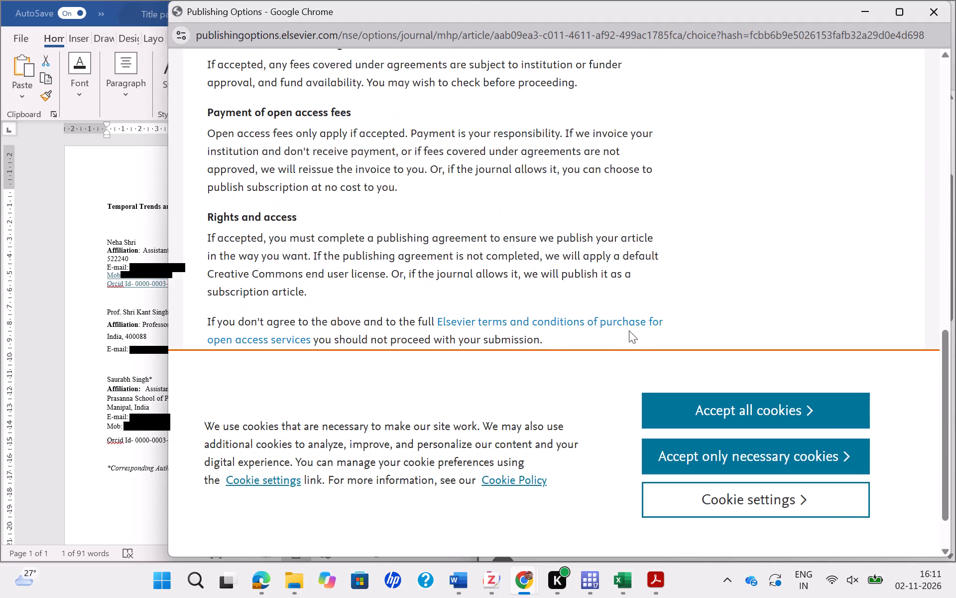
pyautogui.click(705, 399)
pyautogui.scroll(-4, 628, 273)
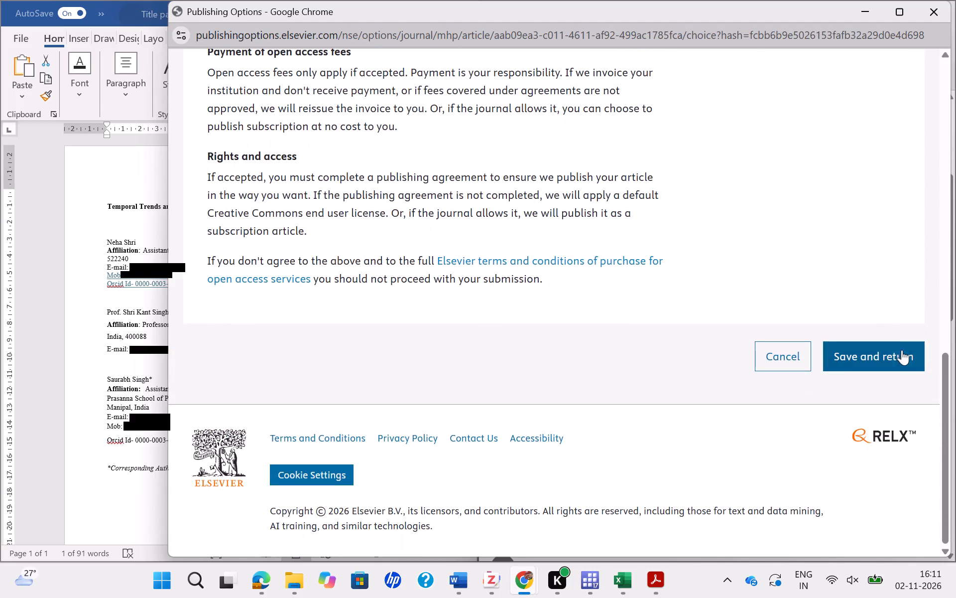
pyautogui.click(900, 351)
pyautogui.scroll(-8, 676, 344)
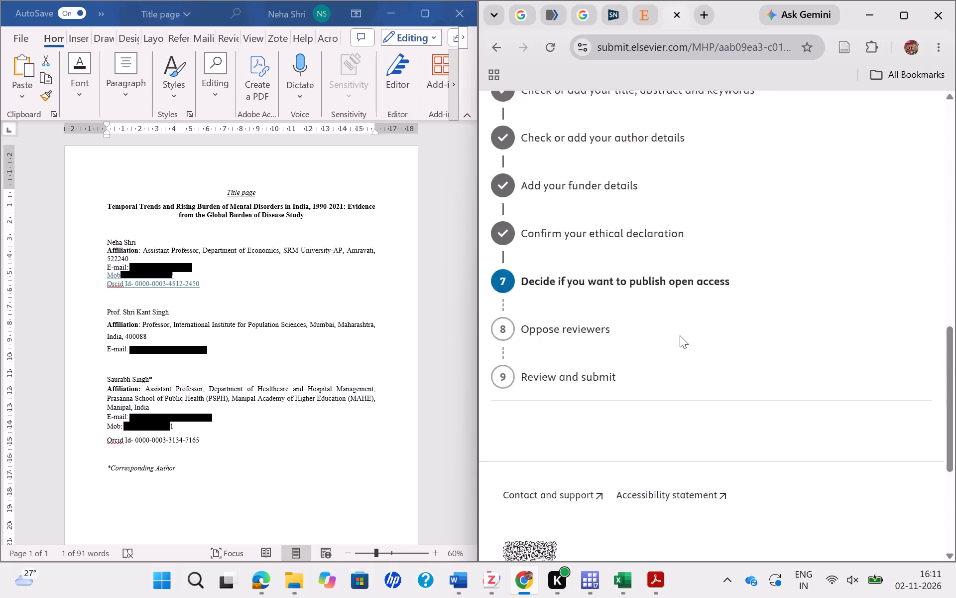
pyautogui.scroll(4, 677, 327)
pyautogui.click(557, 97)
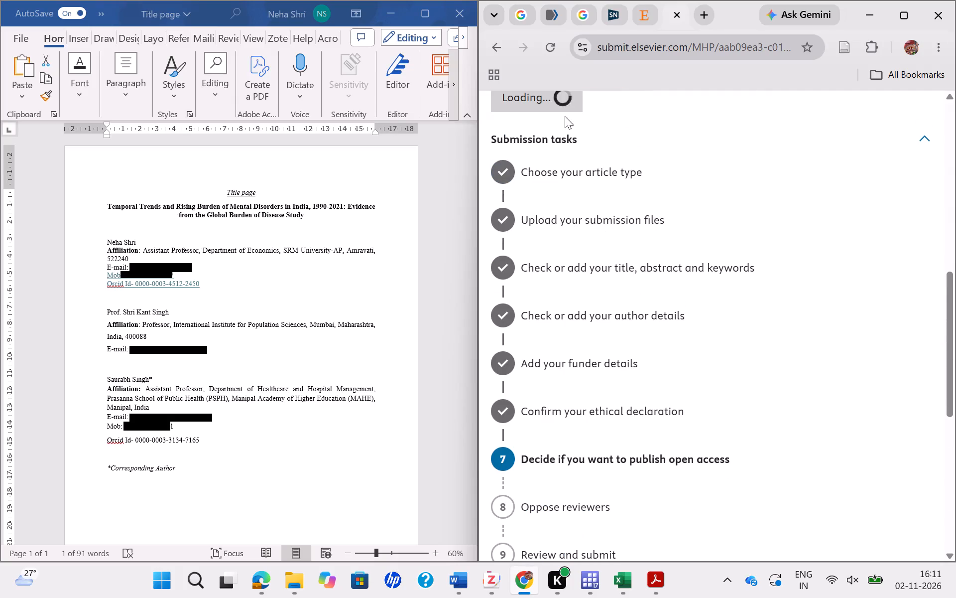
# Answer No to the question about opposing reviewers, and save and continue to the final review.
pyautogui.scroll(2, 709, 302)
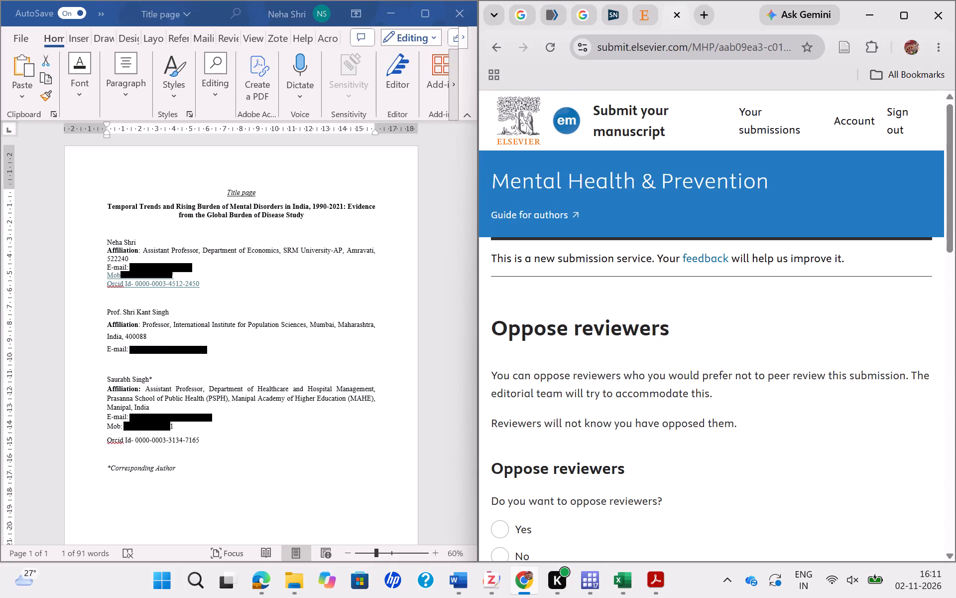
pyautogui.scroll(-3, 658, 341)
pyautogui.scroll(4, 660, 336)
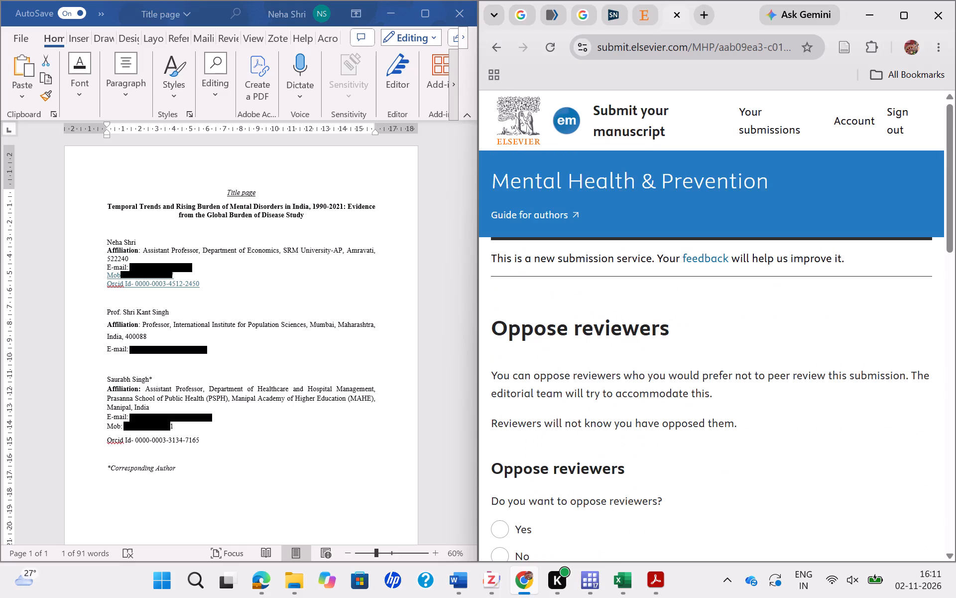
pyautogui.scroll(-6, 660, 328)
pyautogui.scroll(3, 603, 288)
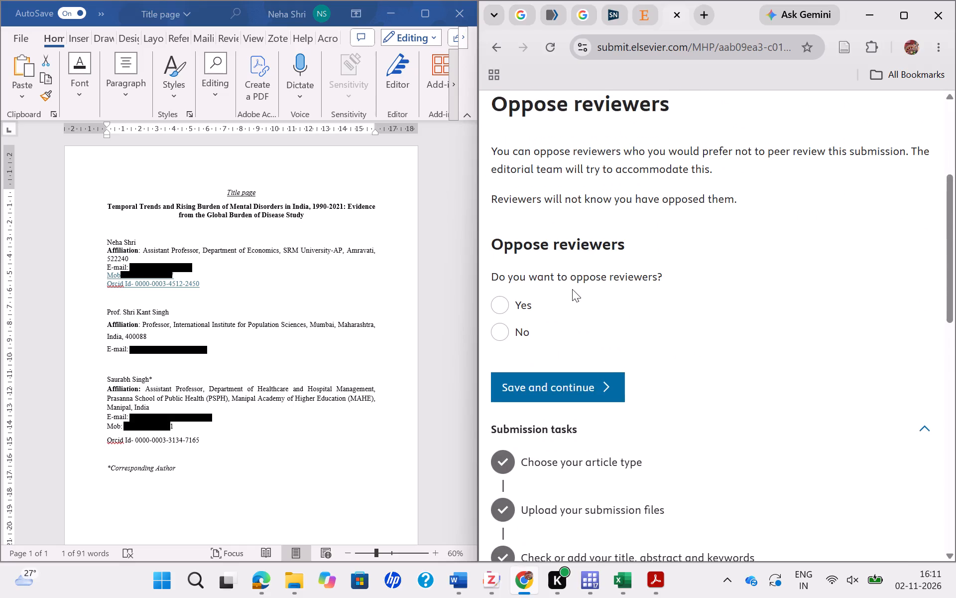
pyautogui.click(502, 332)
pyautogui.click(555, 378)
# Accept the publishing ethics policy and the copyright terms for the submission.
pyautogui.scroll(-2, 689, 353)
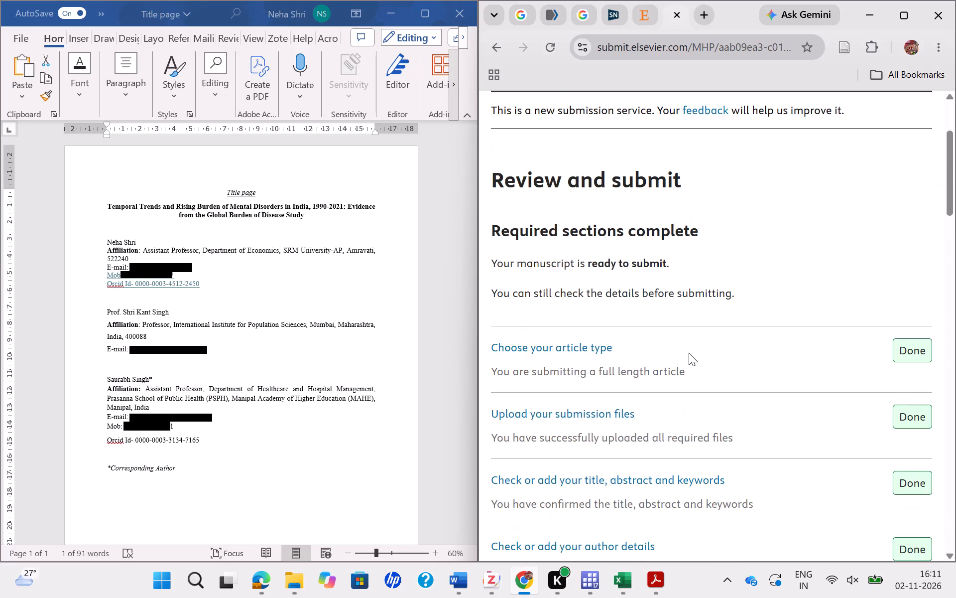
pyautogui.scroll(2, 689, 352)
pyautogui.scroll(-2, 689, 352)
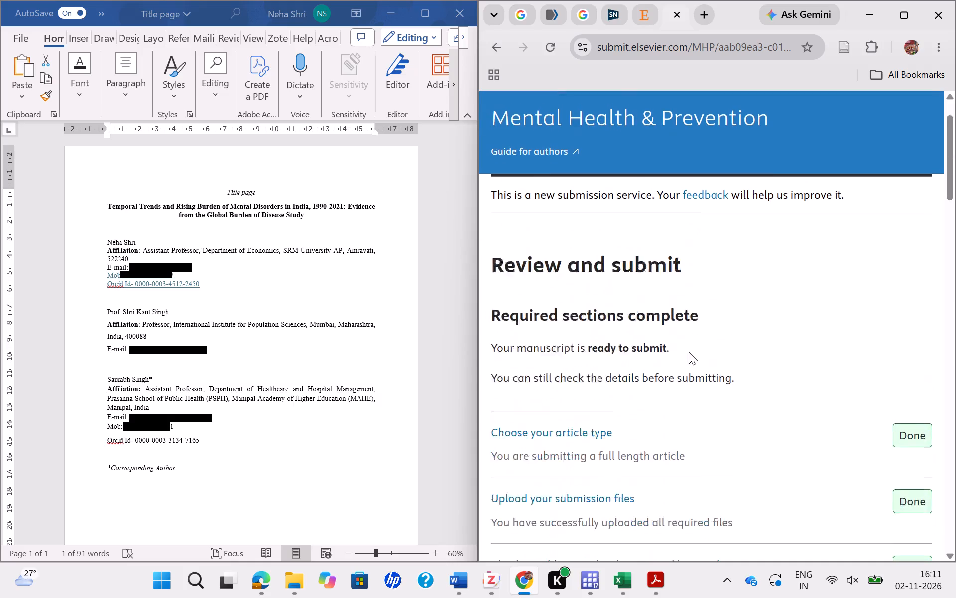
pyautogui.scroll(-7, 689, 352)
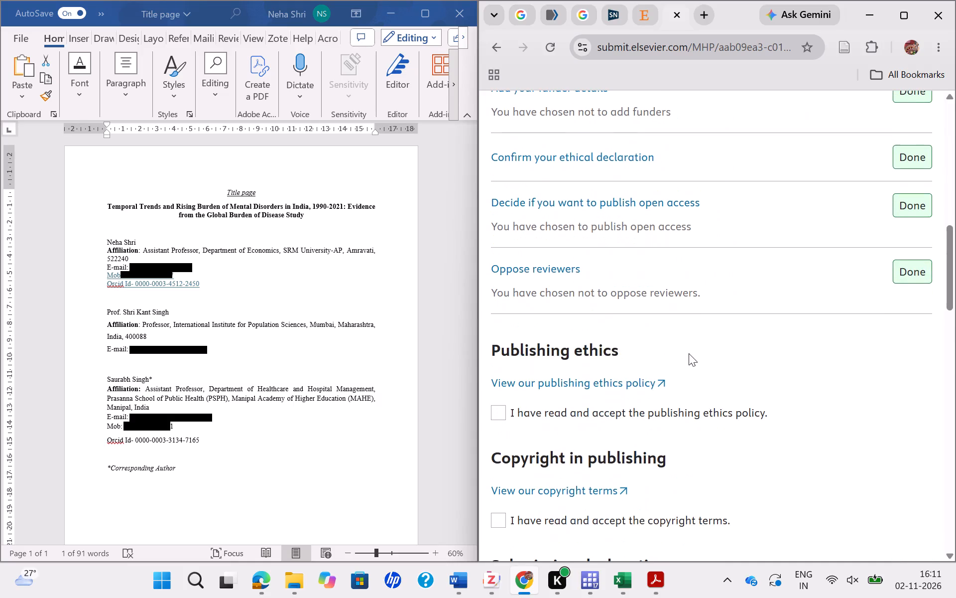
pyautogui.click(496, 414)
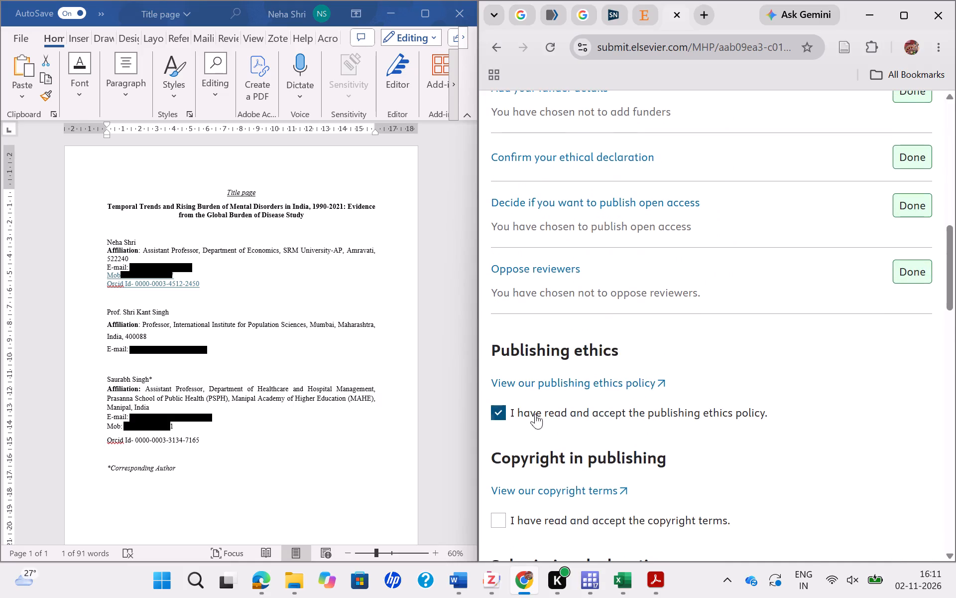
pyautogui.scroll(-2, 556, 418)
pyautogui.click(498, 370)
# Confirm the submission declarations, the authors' substantial contributions and the acknowledgment of all funding organizations.
pyautogui.scroll(-4, 670, 411)
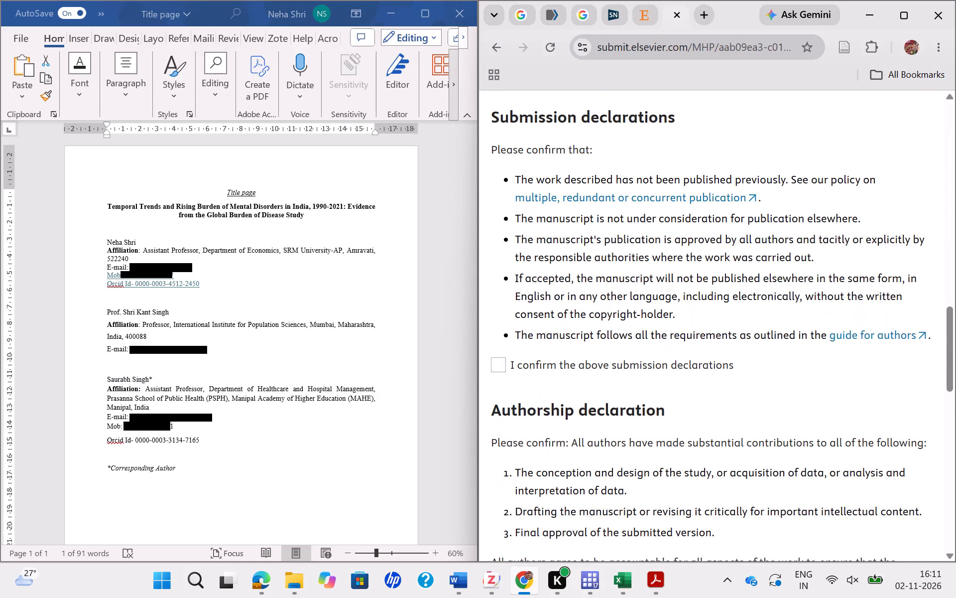
pyautogui.click(505, 366)
pyautogui.scroll(-3, 708, 418)
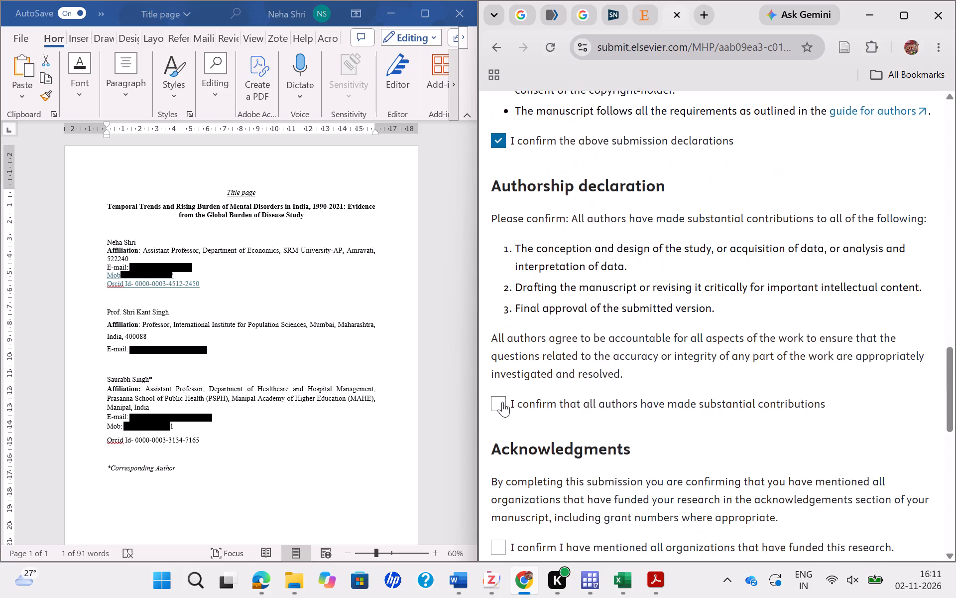
pyautogui.click(502, 402)
pyautogui.scroll(-3, 566, 420)
pyautogui.click(499, 324)
# Complete the manuscript submission to Mental Health & Prevention.
pyautogui.scroll(-3, 565, 382)
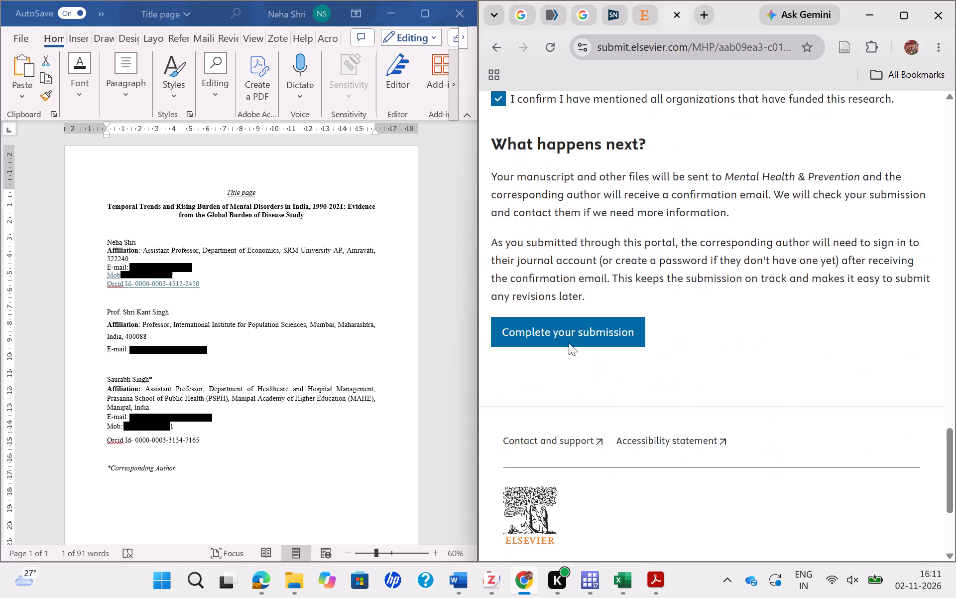
pyautogui.click(571, 333)
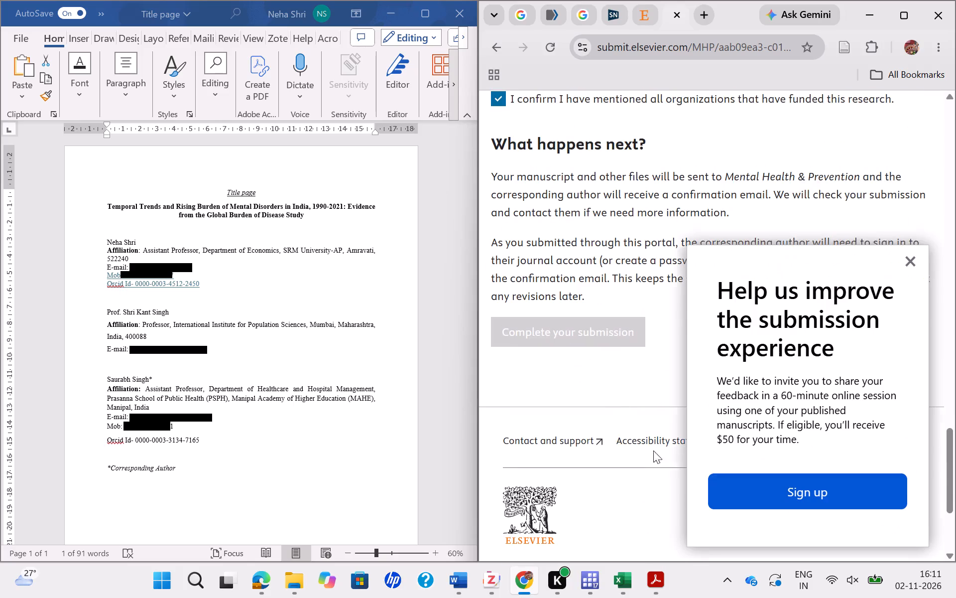
# Dismiss the feedback-session invitation and review the manuscript submission confirmation, including the authors and tracking instructions.
pyautogui.click(909, 271)
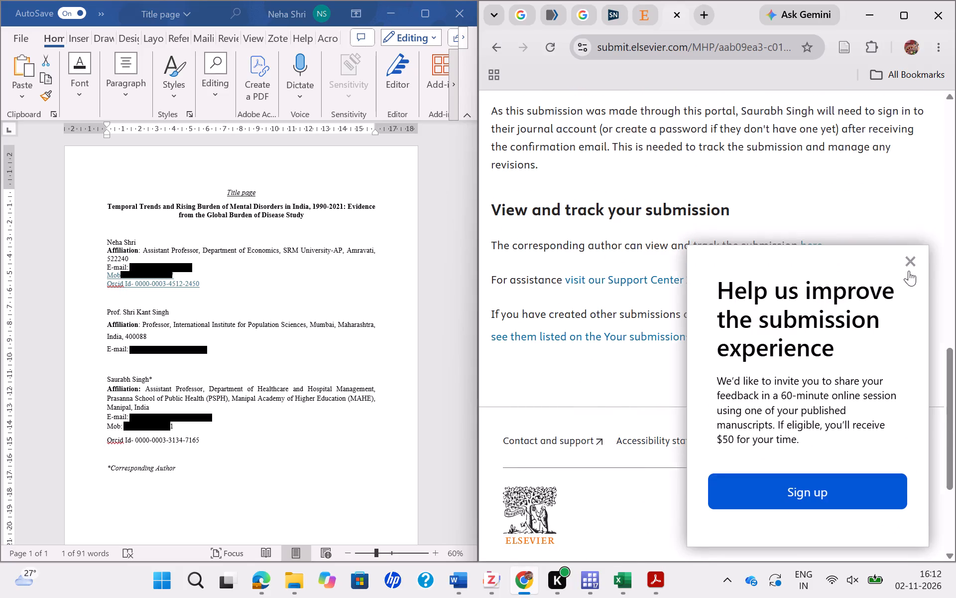
pyautogui.scroll(4, 643, 356)
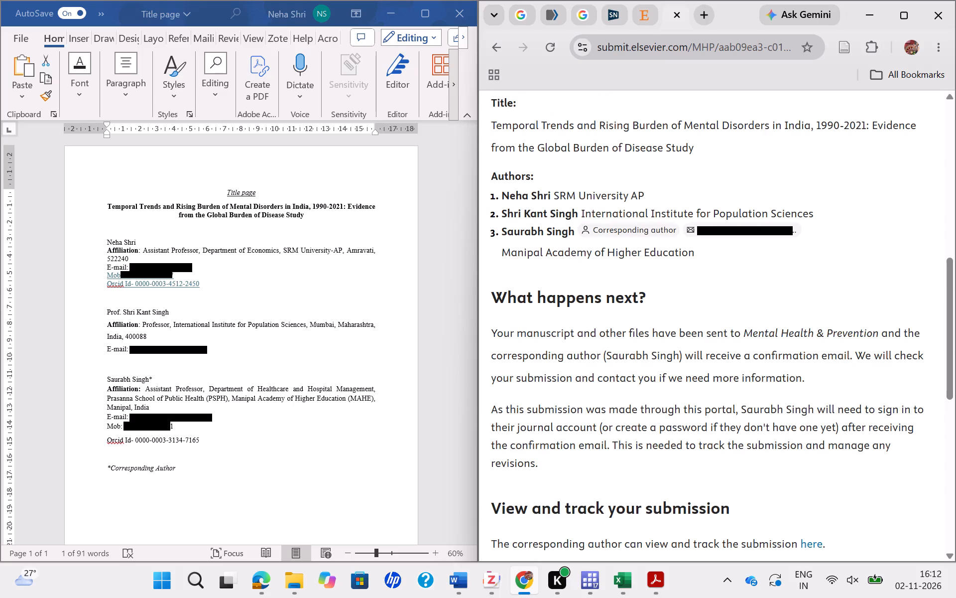
pyautogui.scroll(-3, 573, 341)
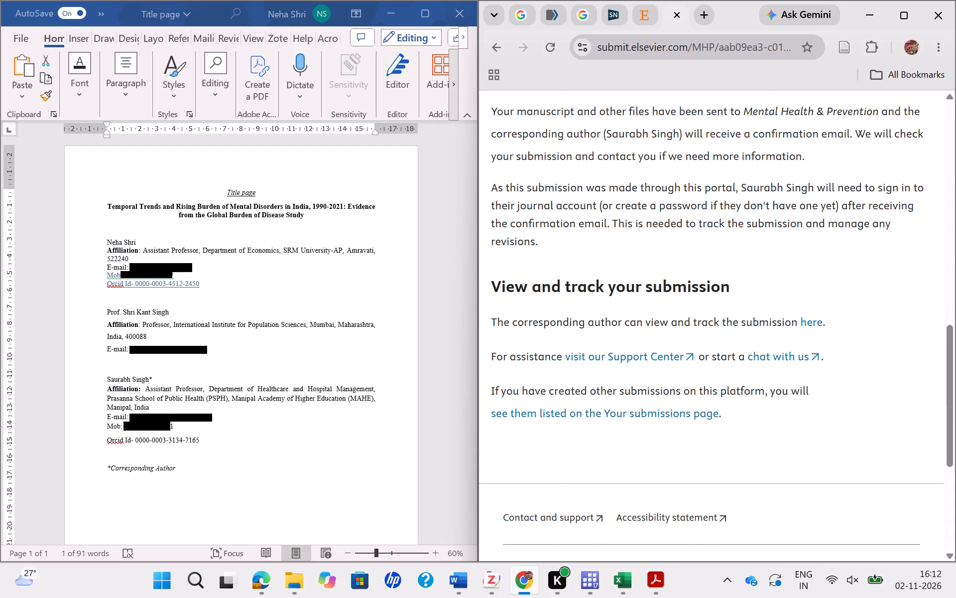
# Switch to the Microsoft Edge window holding the ChatGPT conversation and the email inboxes.
pyautogui.click(264, 580)
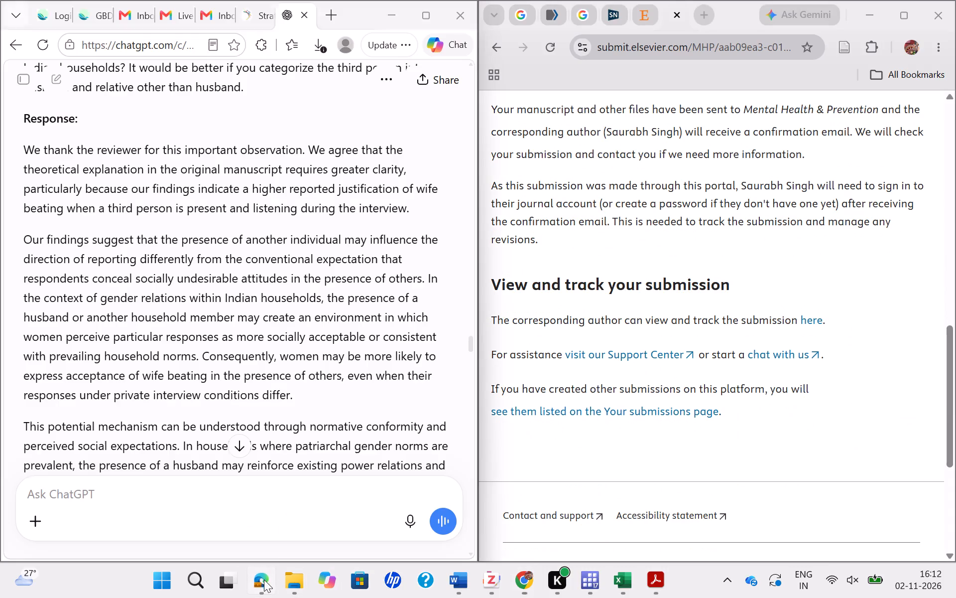
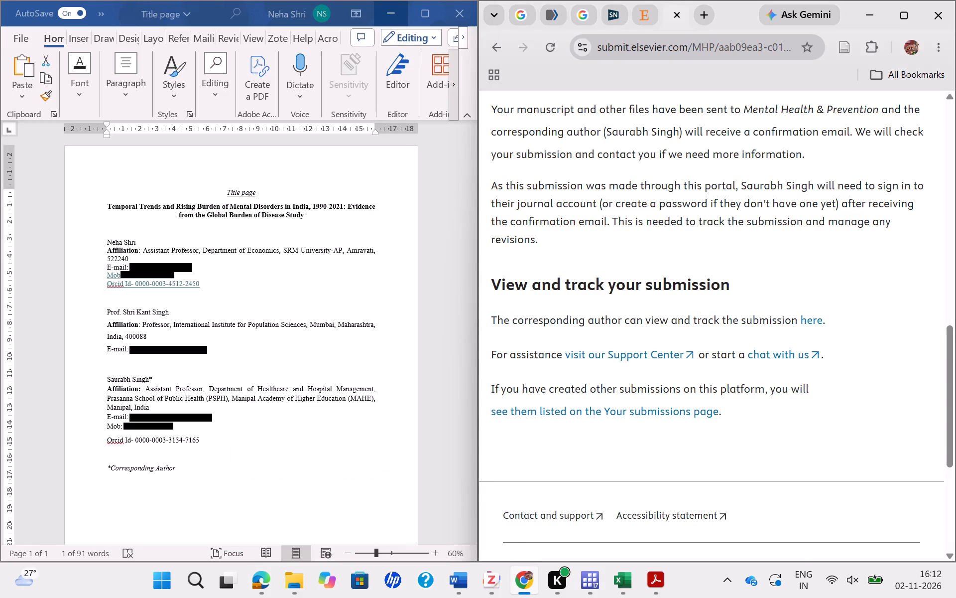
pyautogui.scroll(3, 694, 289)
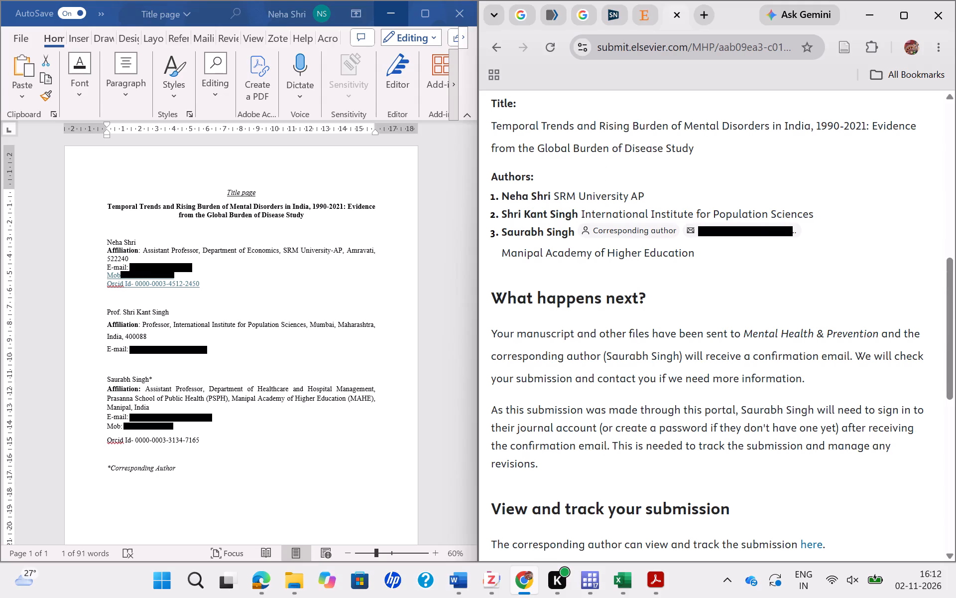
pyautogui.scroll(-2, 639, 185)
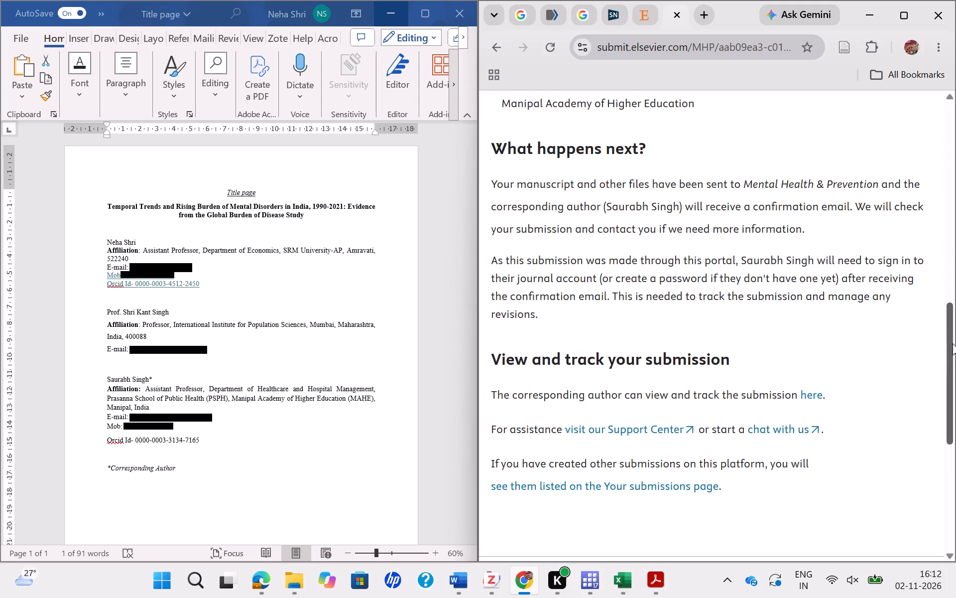
# Review the submission confirmation page, including the submitted manuscript details, author list, what happens next and how to track the submission.
pyautogui.scroll(-2, 875, 322)
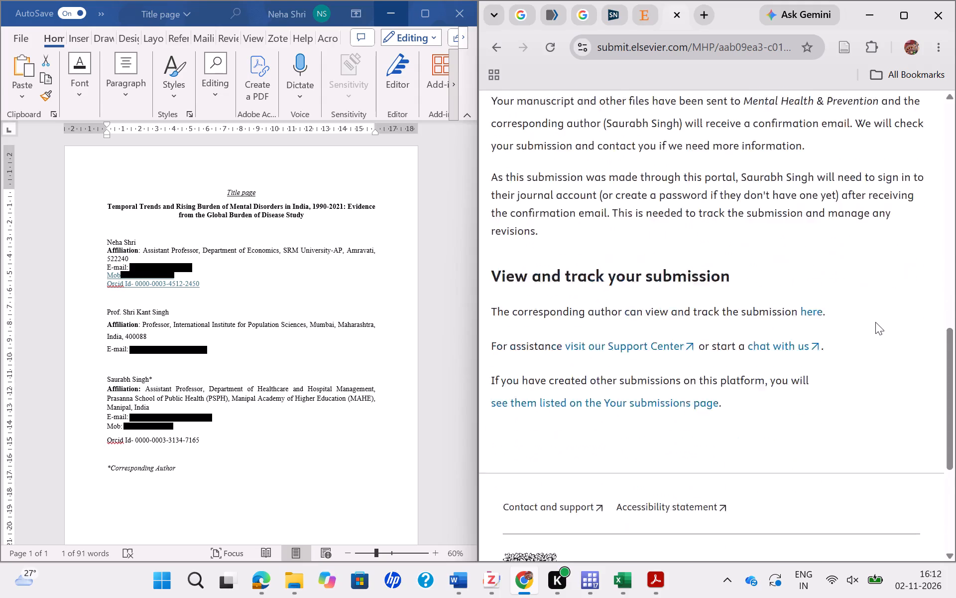
pyautogui.scroll(12, 876, 320)
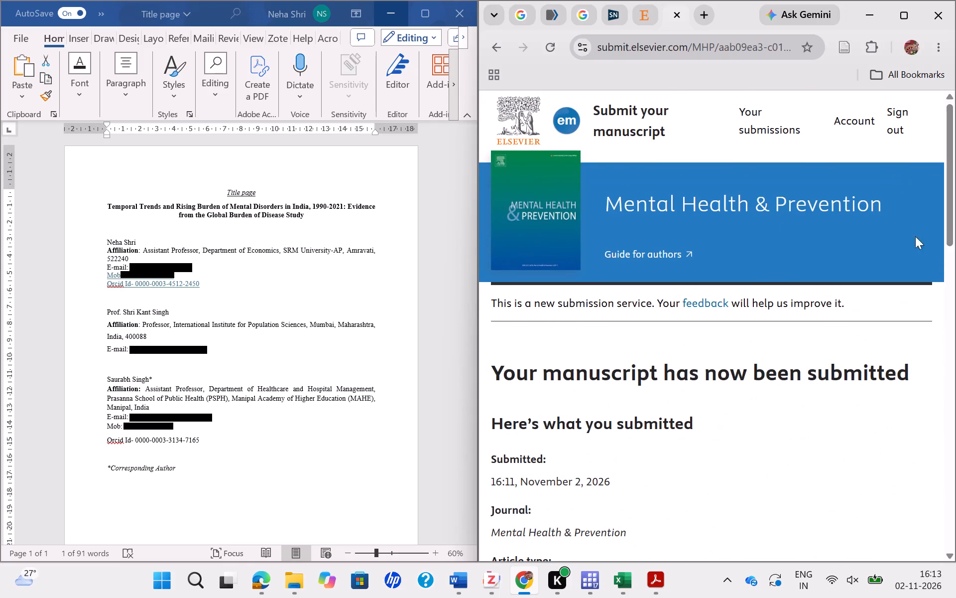
pyautogui.scroll(-6, 876, 247)
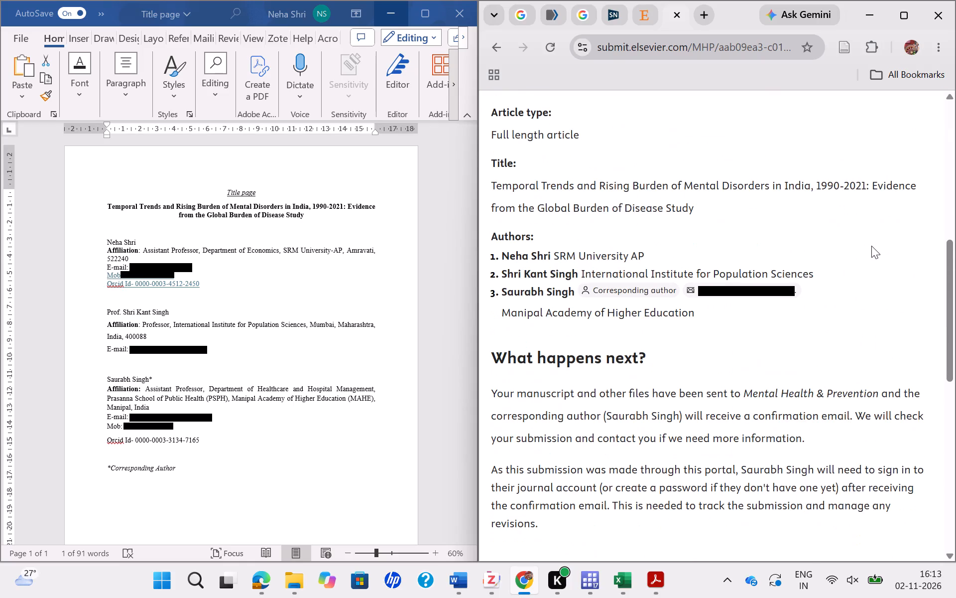
pyautogui.scroll(-2, 844, 280)
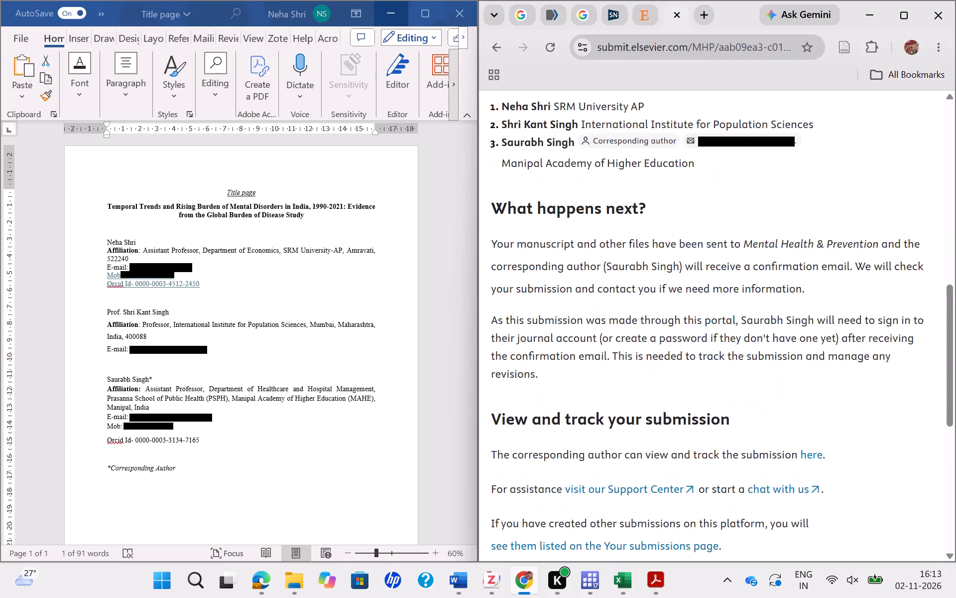
pyautogui.scroll(-7, 842, 271)
pyautogui.scroll(16, 837, 262)
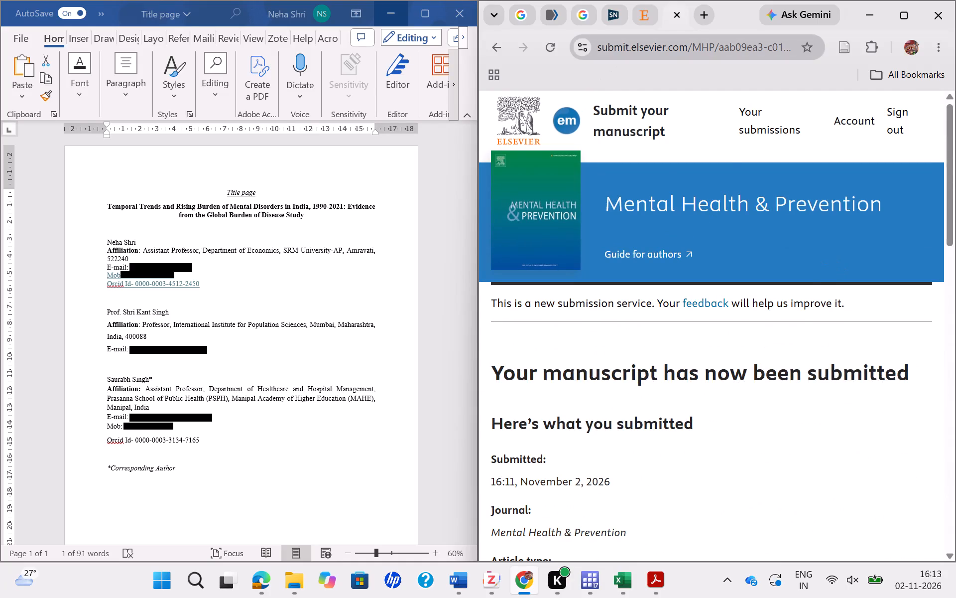
pyautogui.scroll(3, 807, 274)
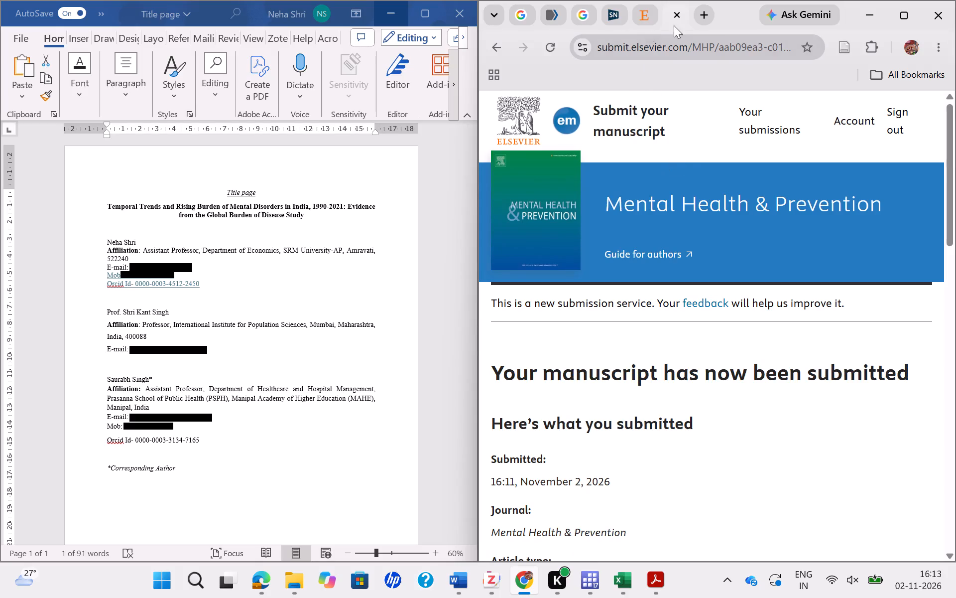
pyautogui.scroll(3, 706, 299)
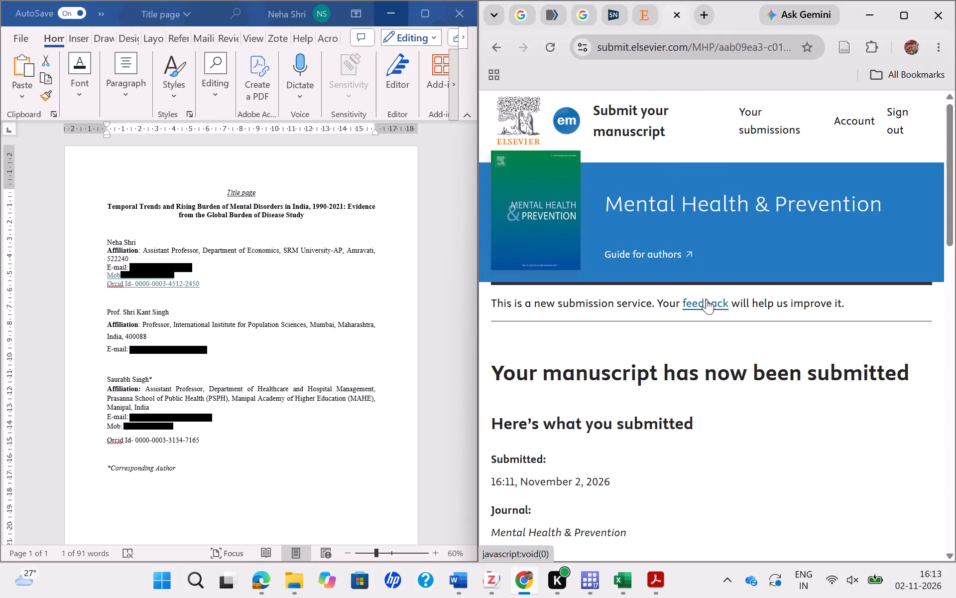